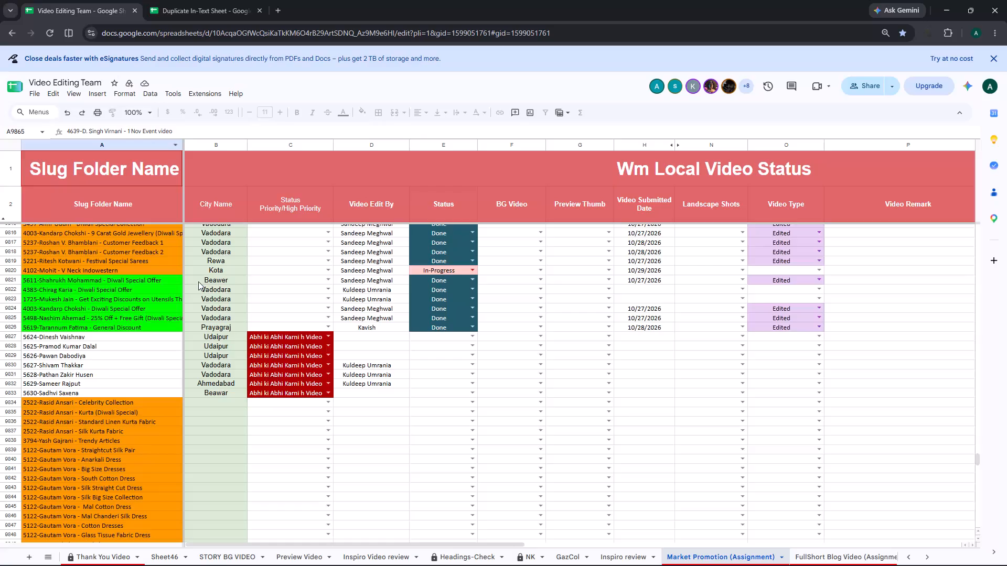
Apply the saved Aditya filter view to the Market Promotion (Assignment) sheet.
scroll(153, 325, down, 4)
scroll(232, 321, up, 6)
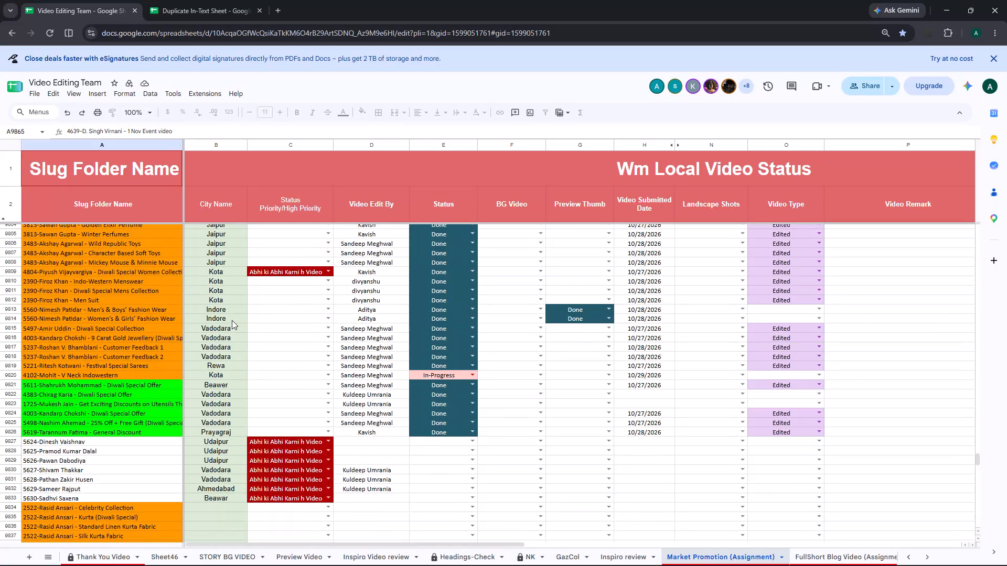
scroll(232, 320, up, 5)
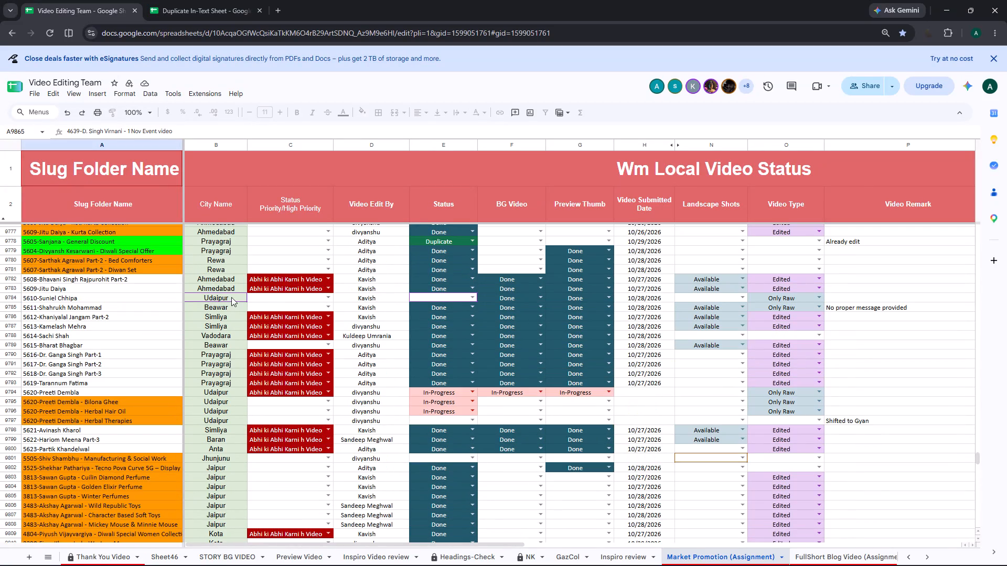
click(554, 113)
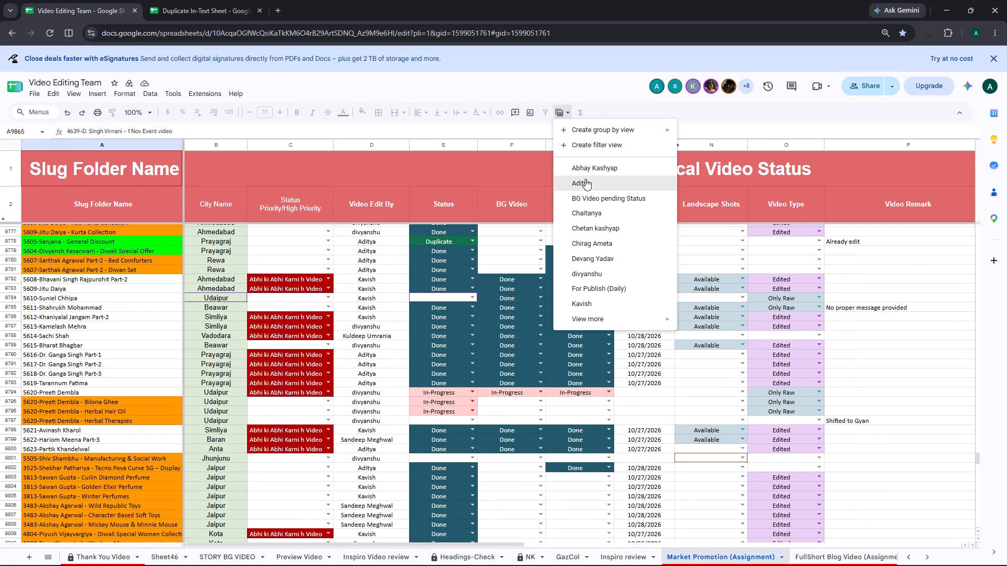
click(585, 179)
scroll(402, 372, up, 1)
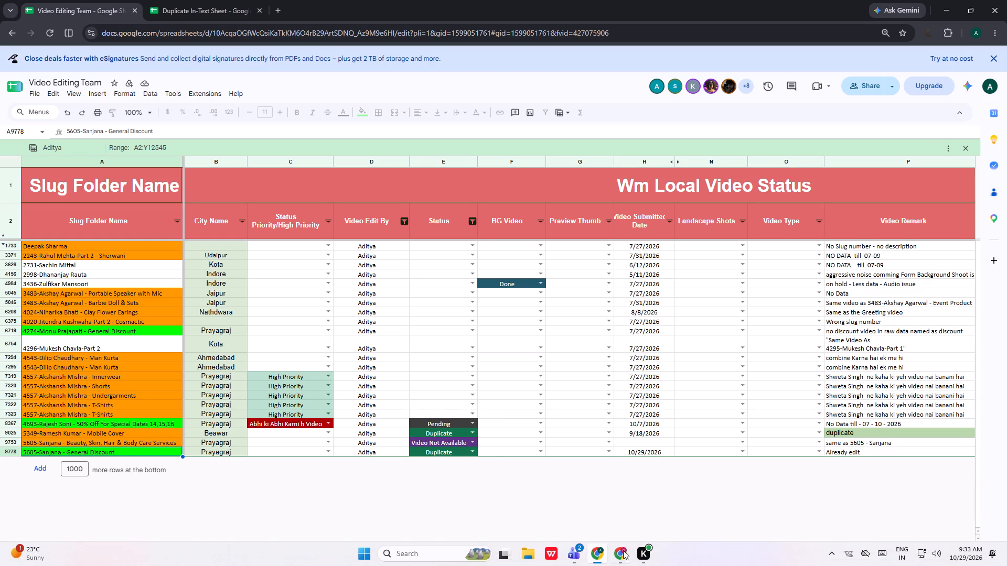
Switch to the browser window showing Google Drive.
click(627, 548)
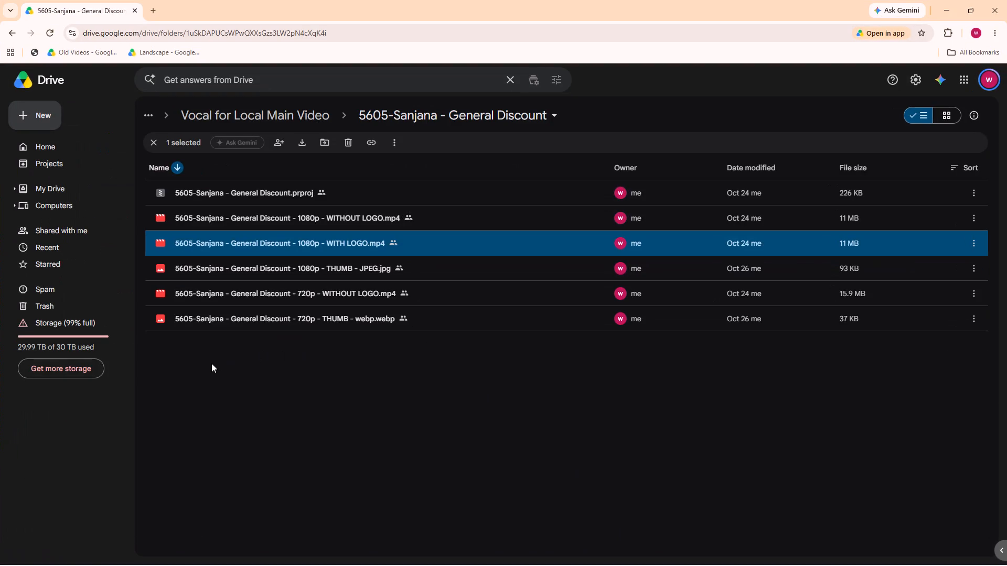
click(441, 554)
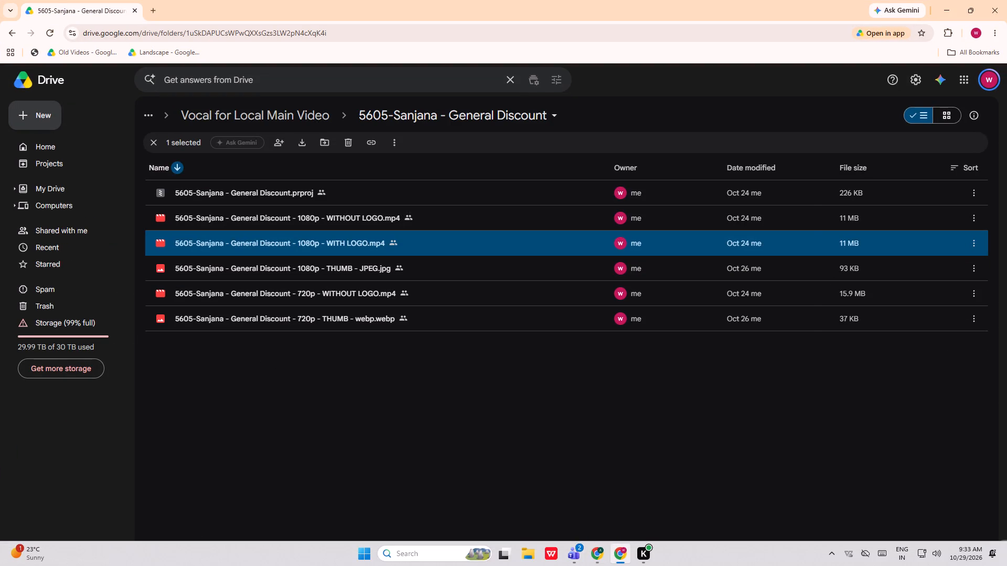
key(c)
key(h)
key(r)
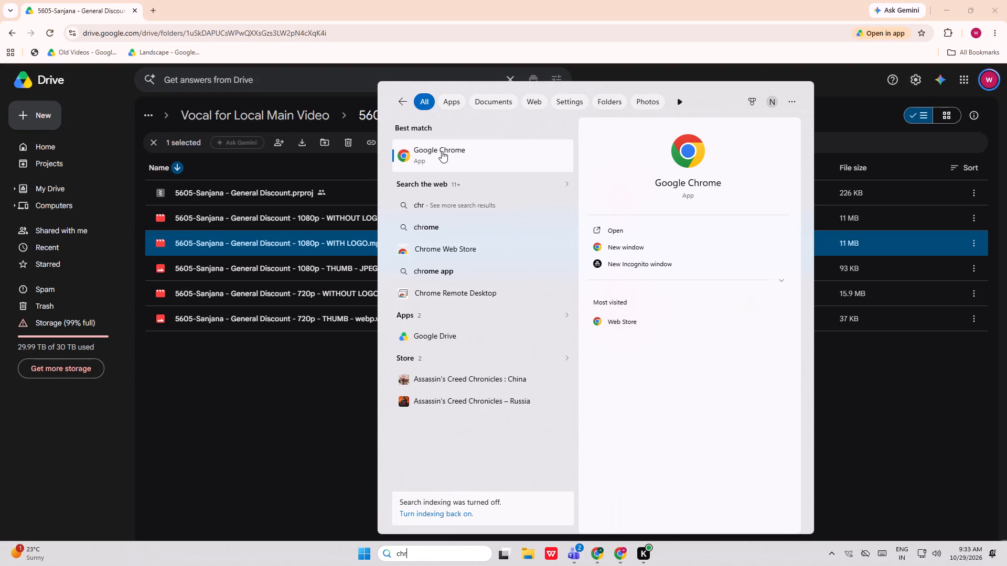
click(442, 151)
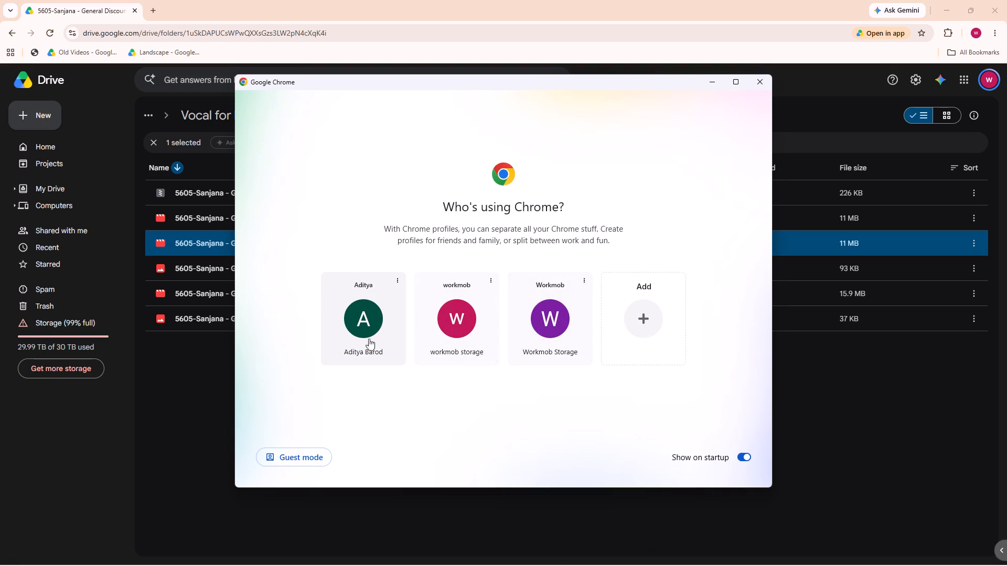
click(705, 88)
Open Notepad and copy the 1838 Customer Review line from the notes list.
click(432, 550)
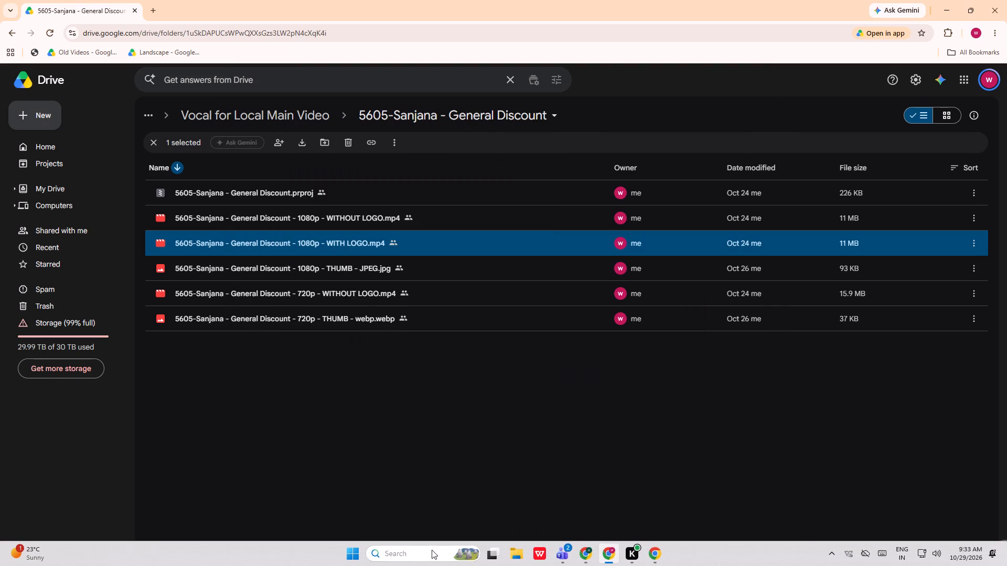
key(n)
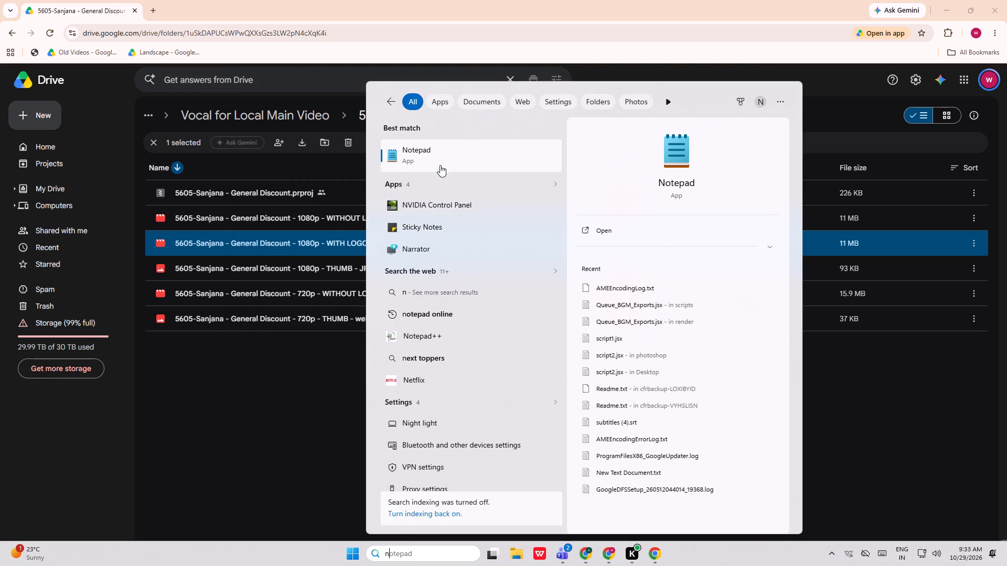
click(441, 164)
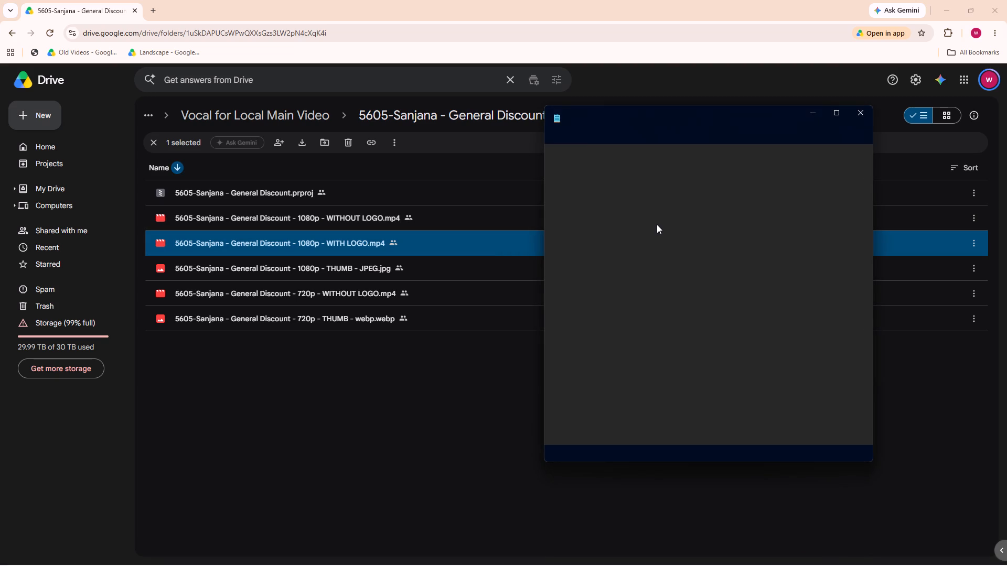
triple_click(601, 155)
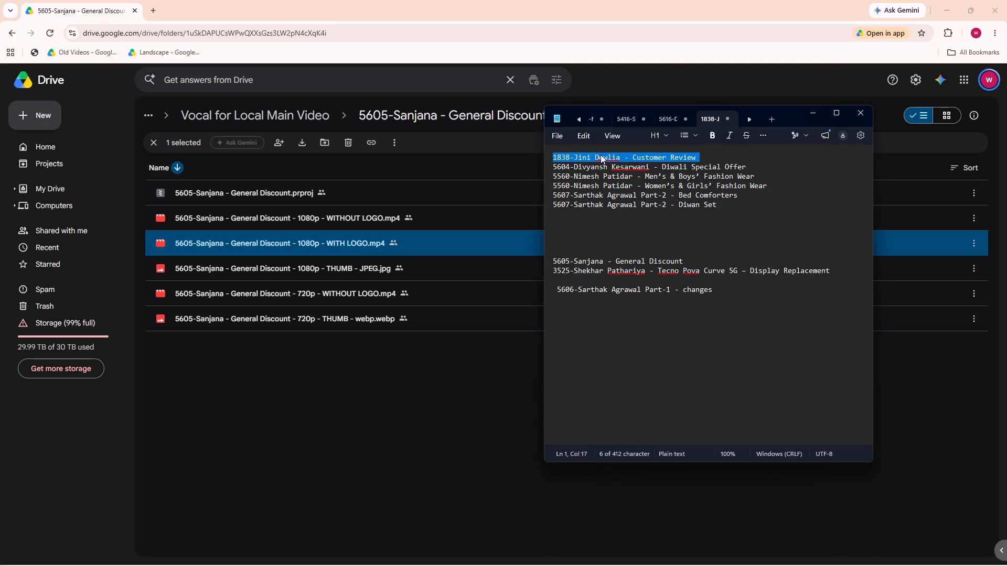
key(ctrl+c)
click(813, 112)
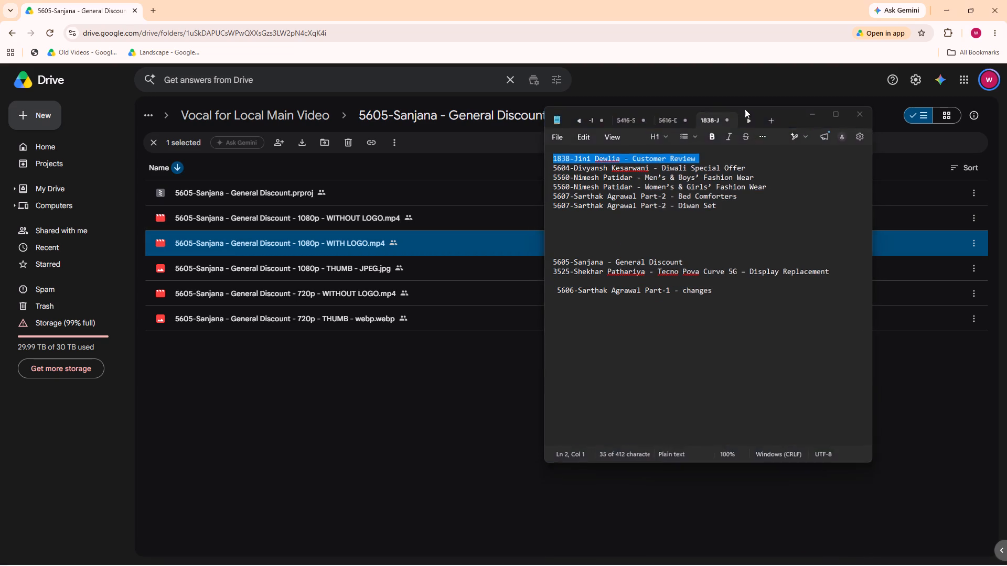
Search Drive for the copied 1838 client slug without its "- Customer Review" suffix and open that client's folder.
click(224, 81)
key(ctrl+v)
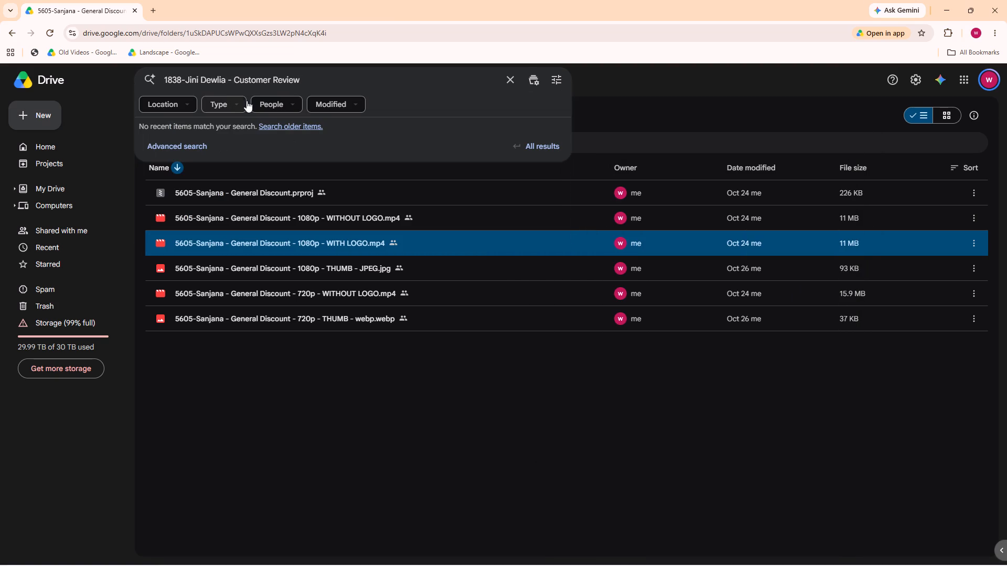
drag(226, 82, 323, 74)
key(BackSpace)
click(213, 148)
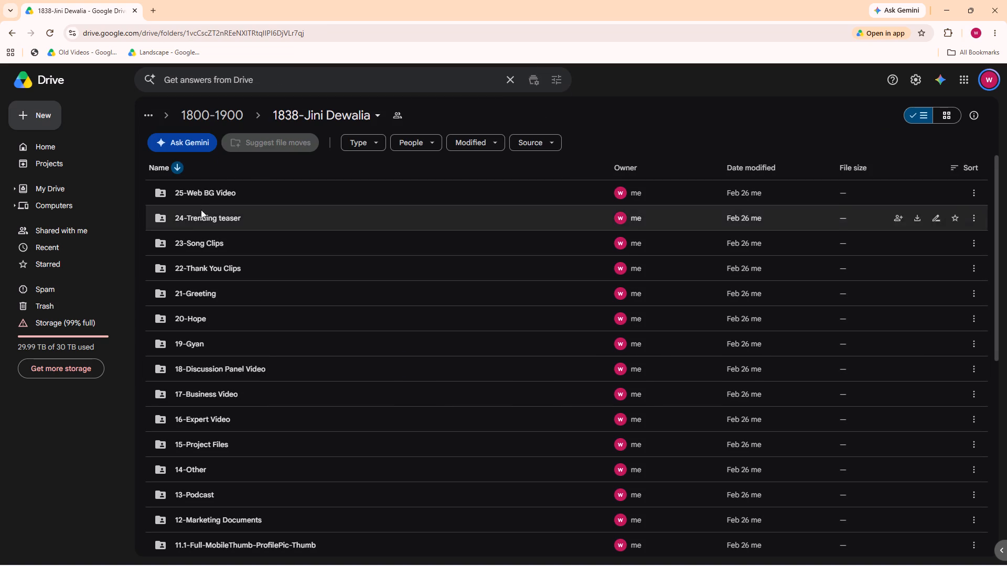
Sort the client's folders by name in ascending order and open Vocal for Local Main Video inside 02-Edited Videos.
click(173, 169)
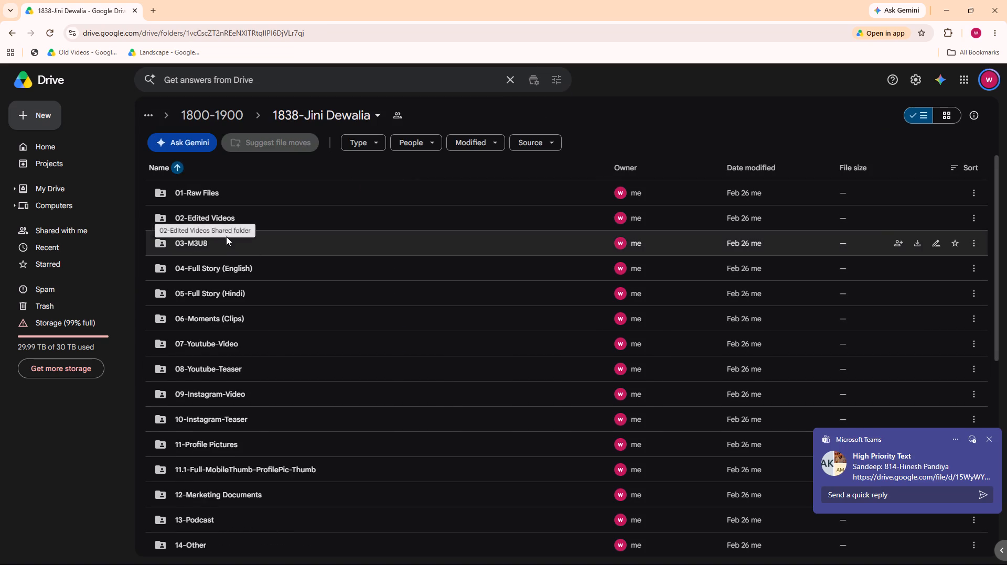
double_click(228, 221)
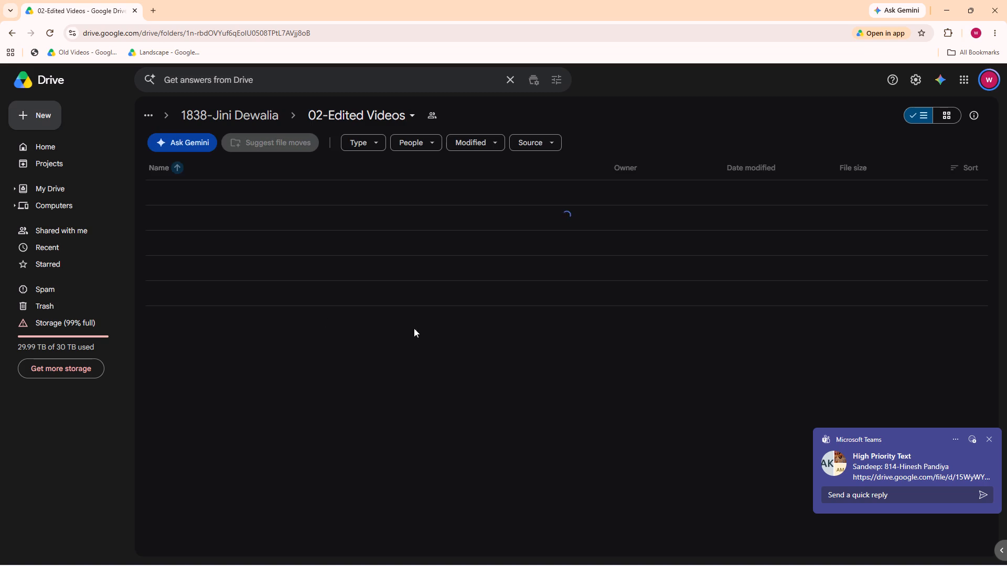
double_click(329, 298)
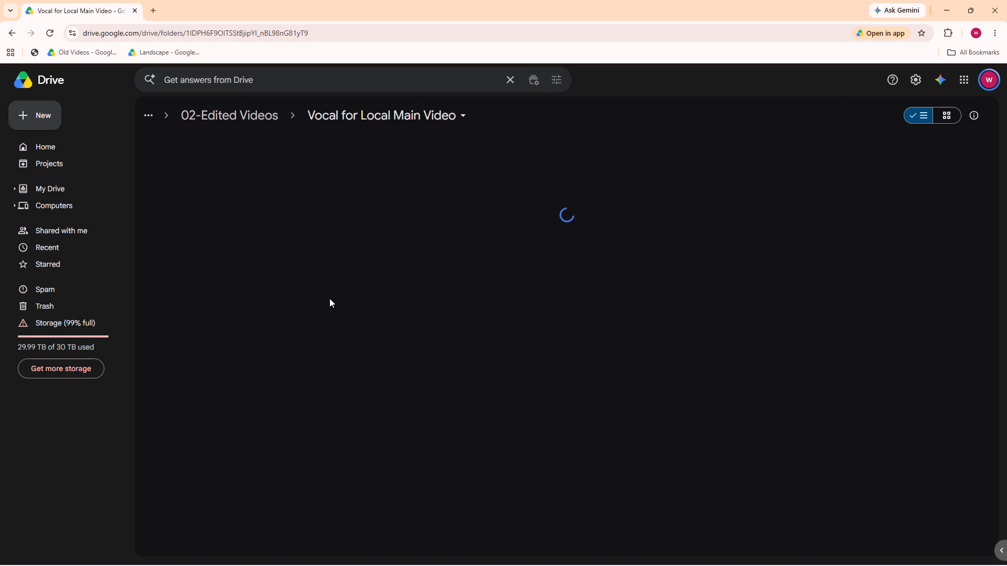
Create a new folder in Vocal for Local Main Video named with the copied 1838 Customer Review slug.
scroll(342, 328, down, 11)
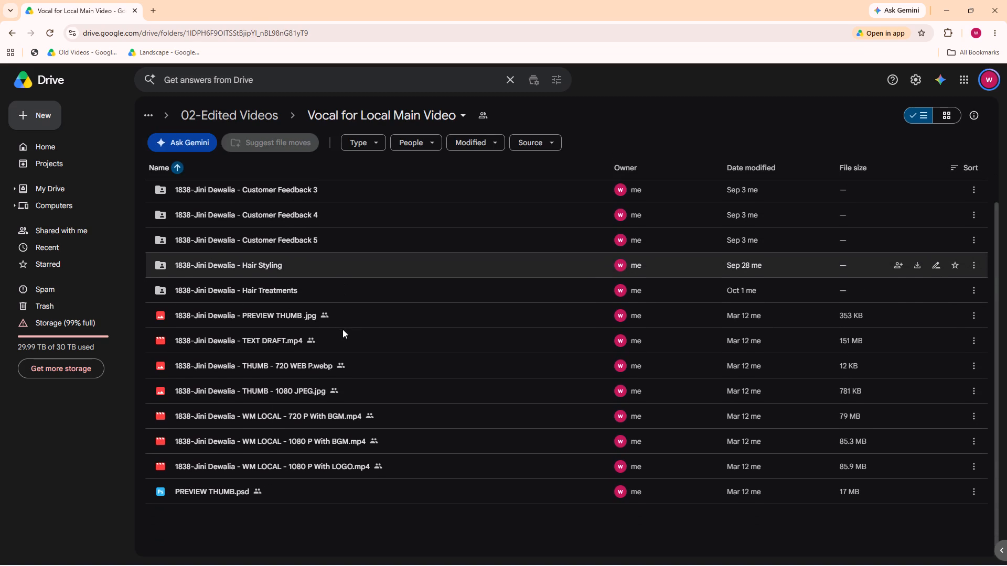
click(265, 525)
right_click(265, 525)
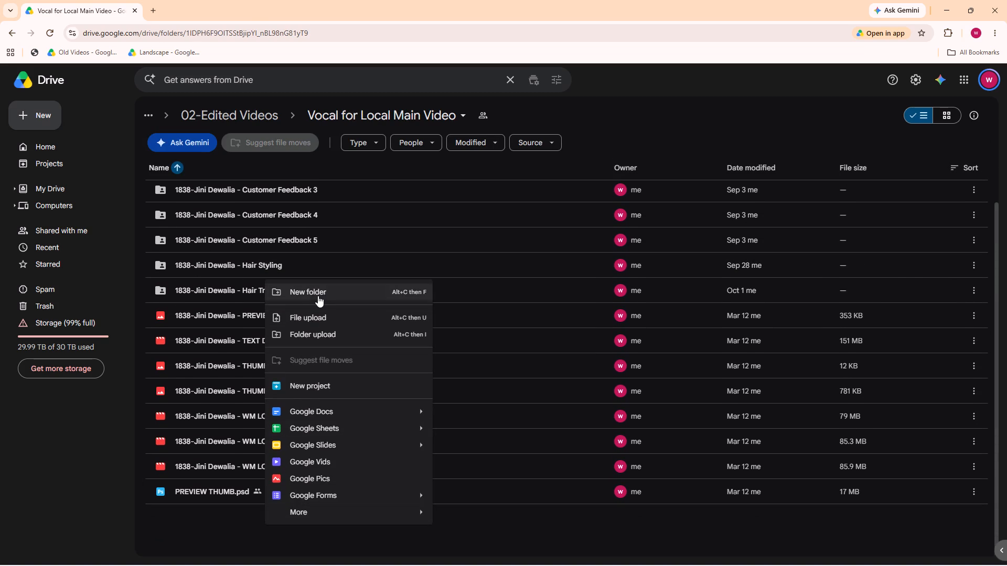
click(318, 295)
key(ctrl+v)
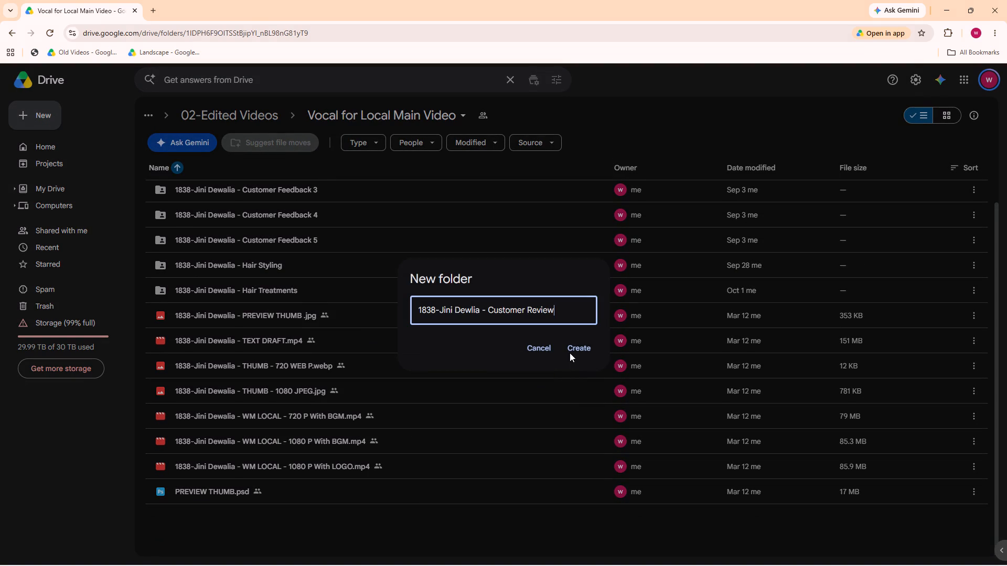
click(571, 350)
Upload the 720 P BGM, 1080 P BGM and 1080 P LOGO videos and the .prproj from the 28-10-2026 project into the new 1838 folder.
scroll(413, 334, up, 2)
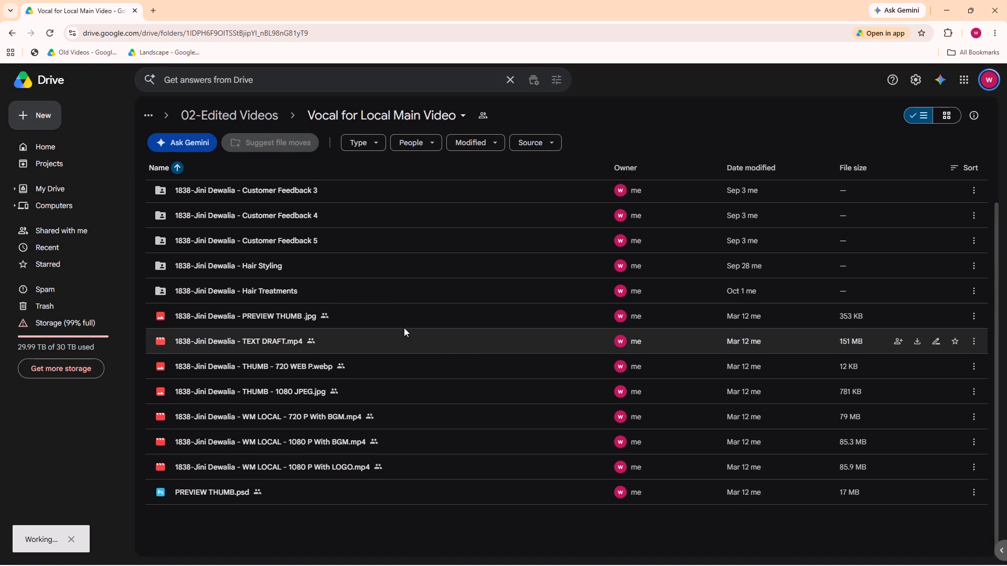
scroll(404, 328, up, 8)
double_click(297, 356)
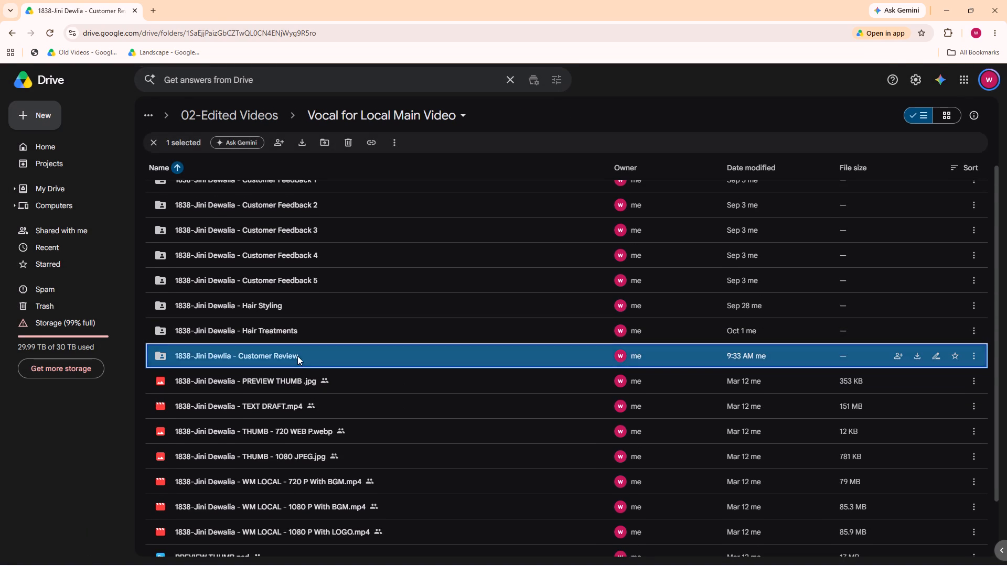
right_click(426, 221)
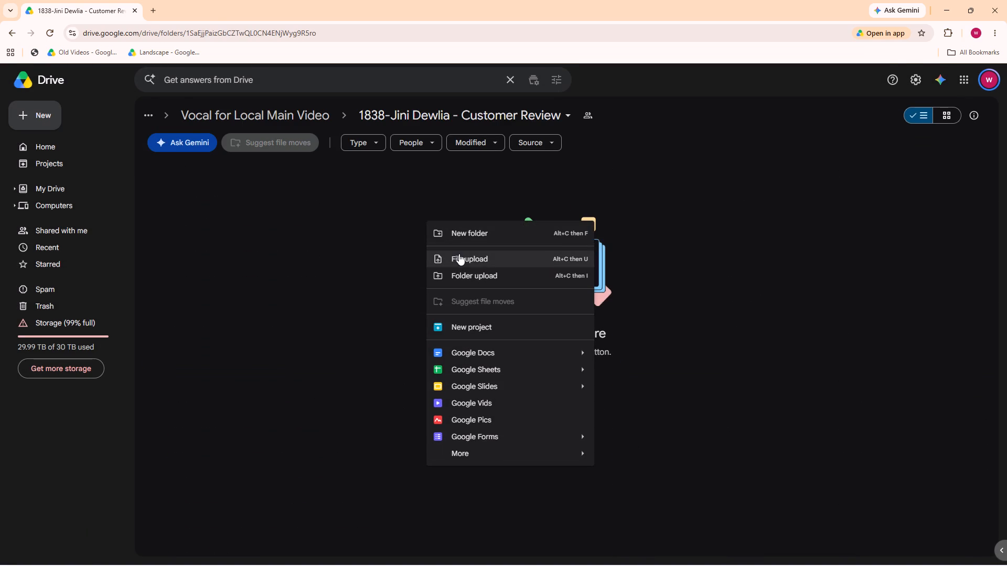
click(459, 254)
click(93, 350)
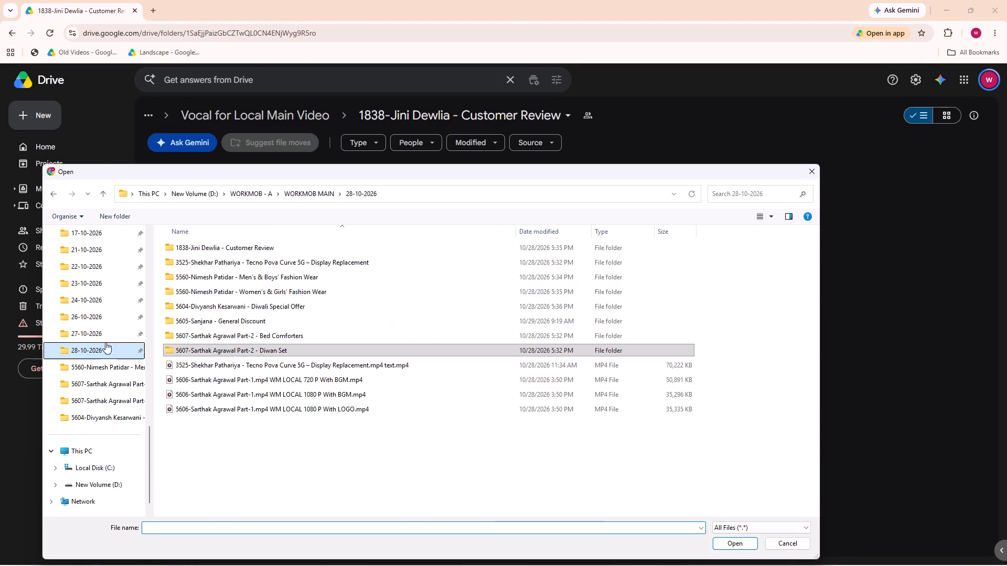
double_click(252, 252)
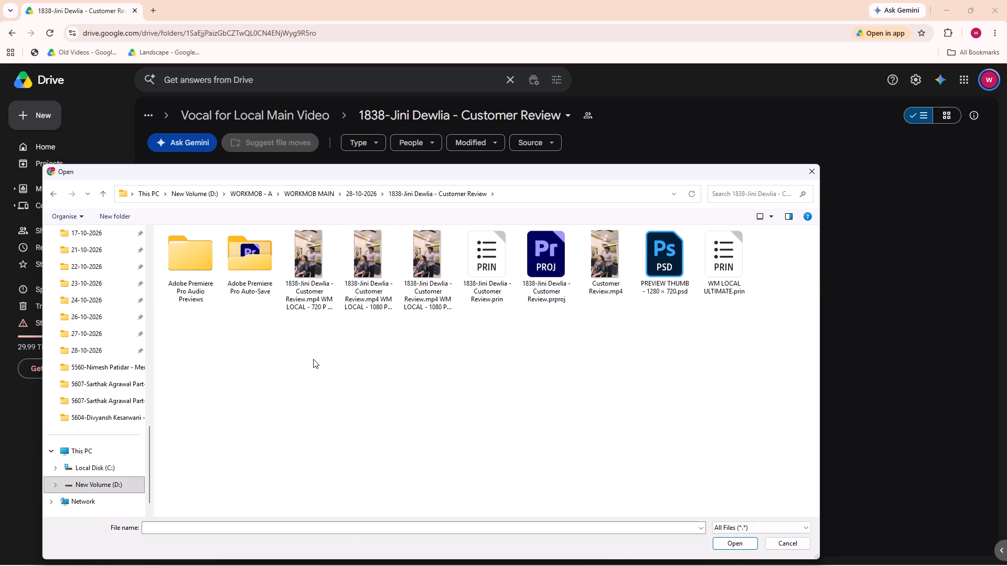
ctrl+drag(313, 359, 436, 291)
ctrl+drag(539, 346, 561, 289)
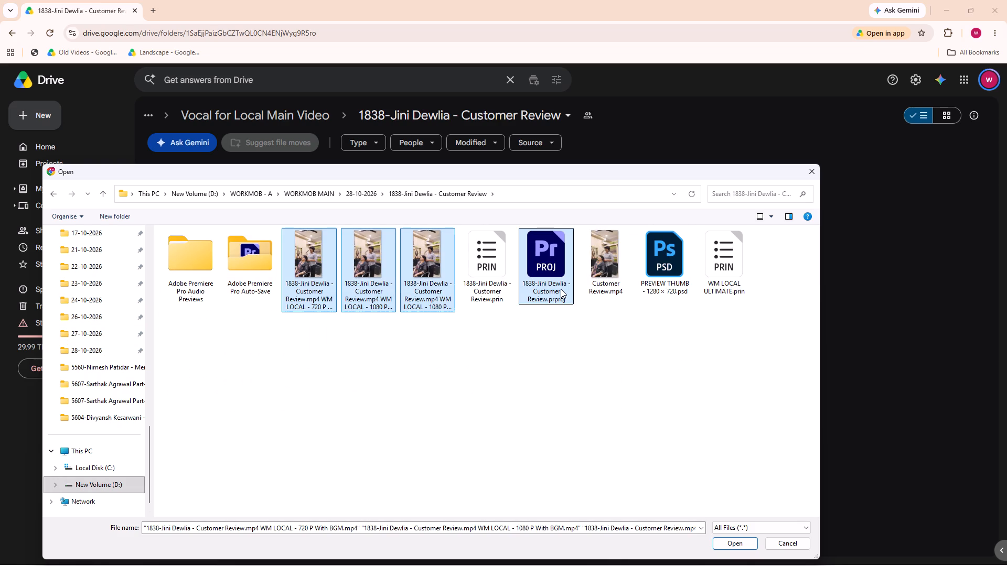
key(Return)
Upload the 1838 Customer Review "thumbs - All" folder from photoshop > OUTPUT into the same Drive folder.
right_click(282, 263)
click(345, 300)
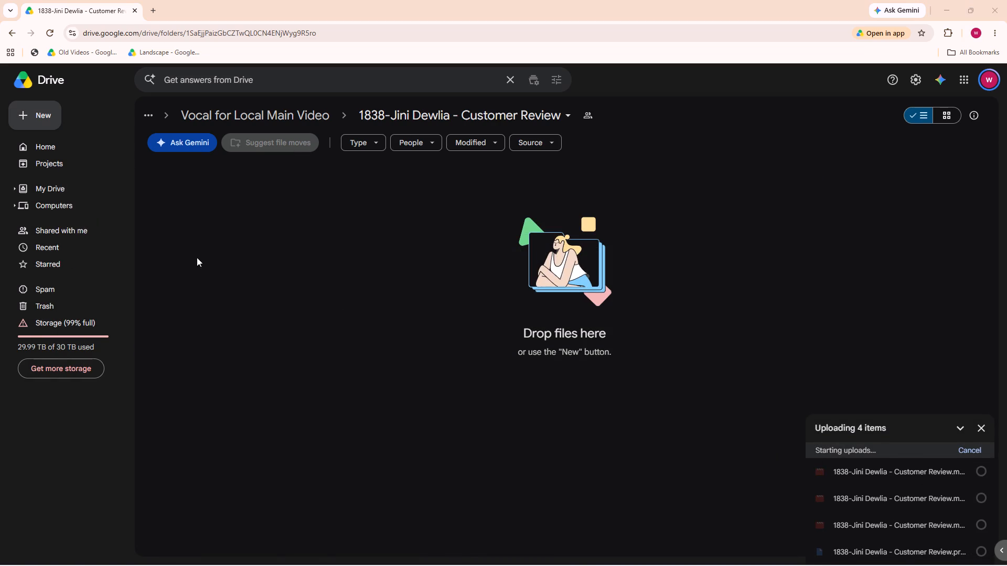
scroll(100, 302, up, 14)
scroll(91, 313, down, 3)
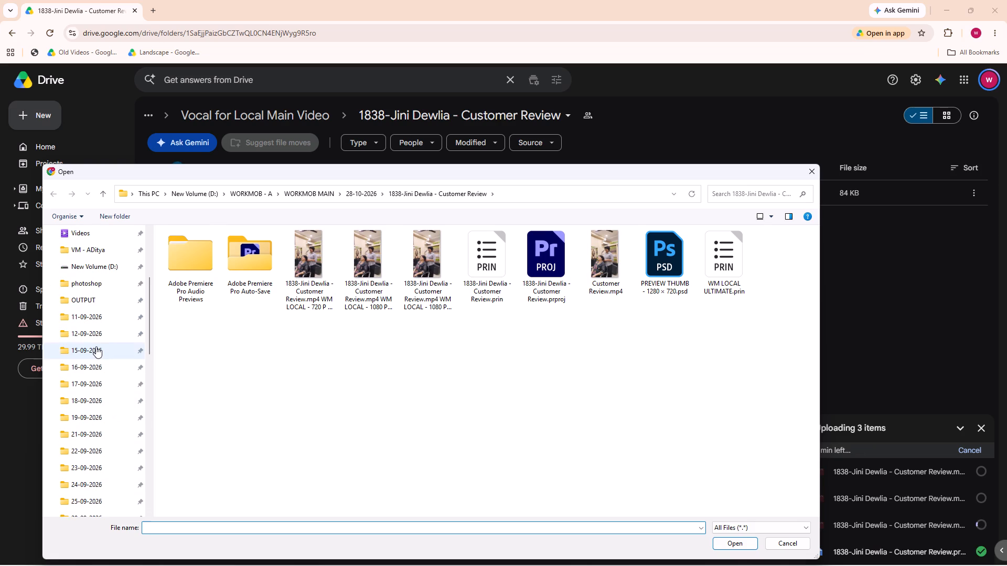
click(79, 298)
click(333, 247)
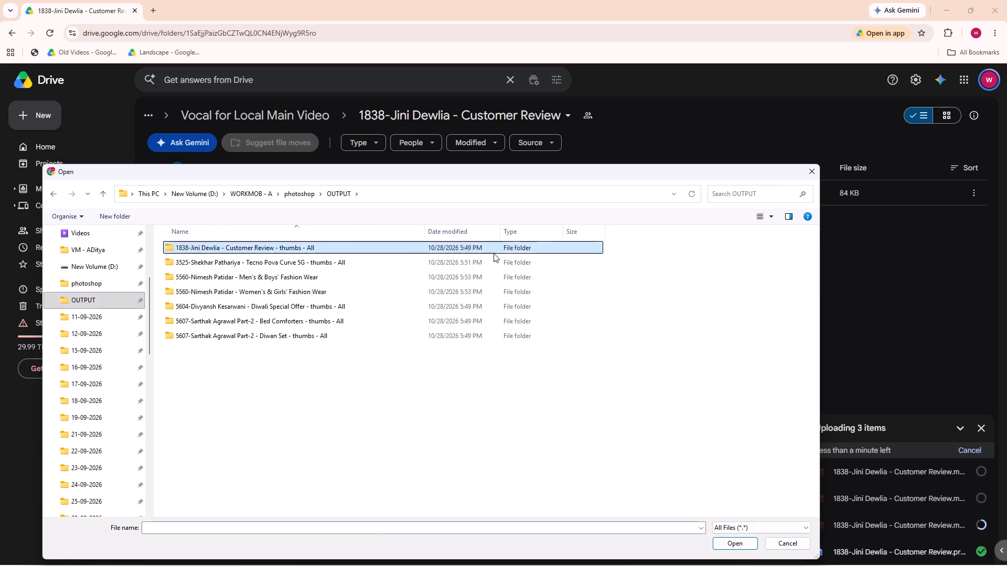
drag(593, 247, 891, 298)
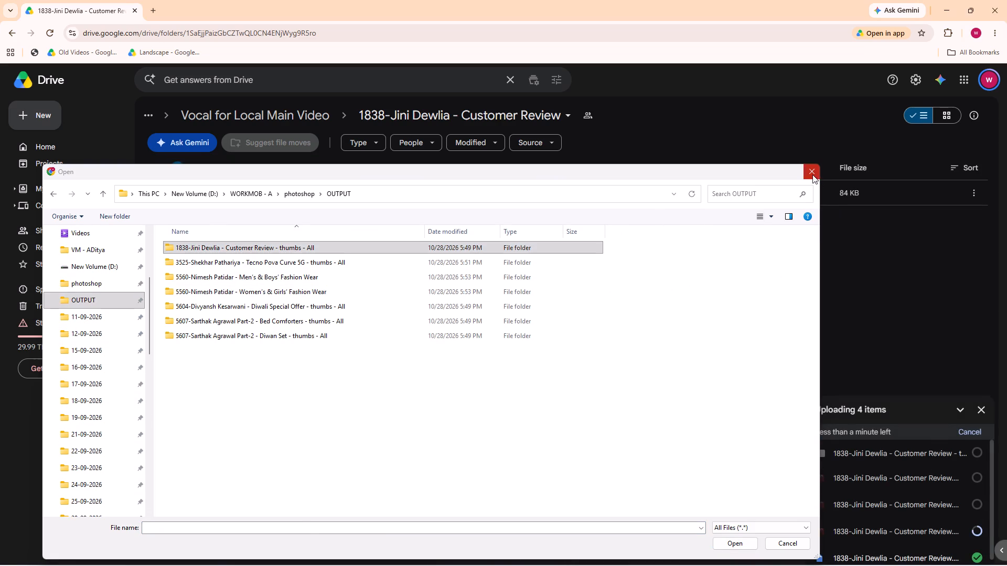
click(812, 175)
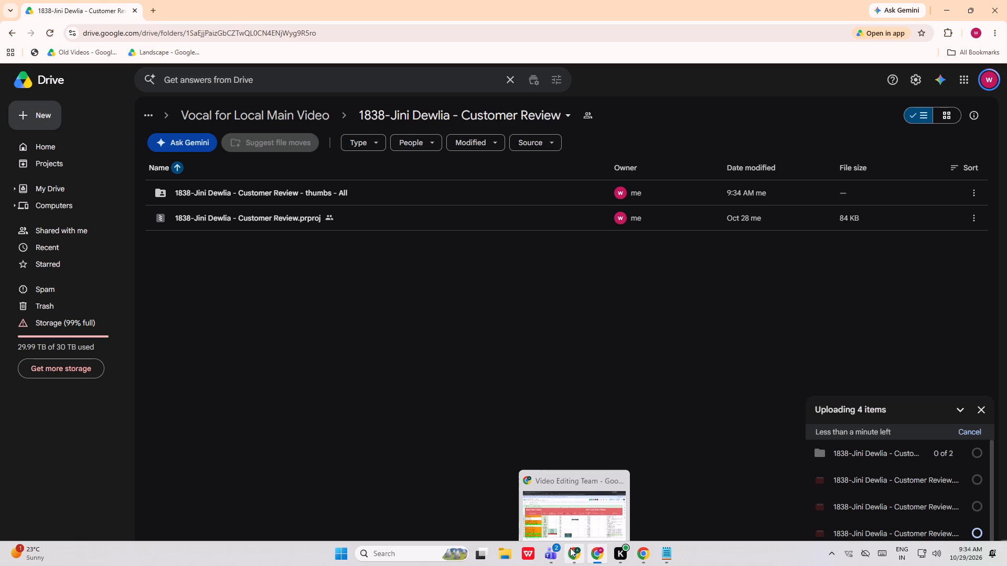
Copy the 5604 Diwali Special Offer line from the Notepad list.
click(672, 549)
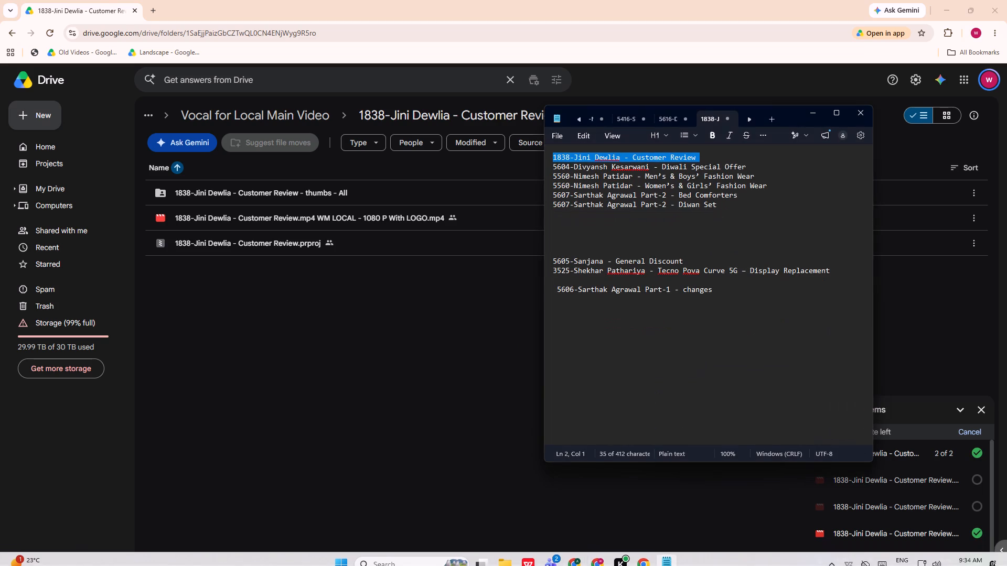
triple_click(595, 166)
key(ctrl+c)
click(817, 115)
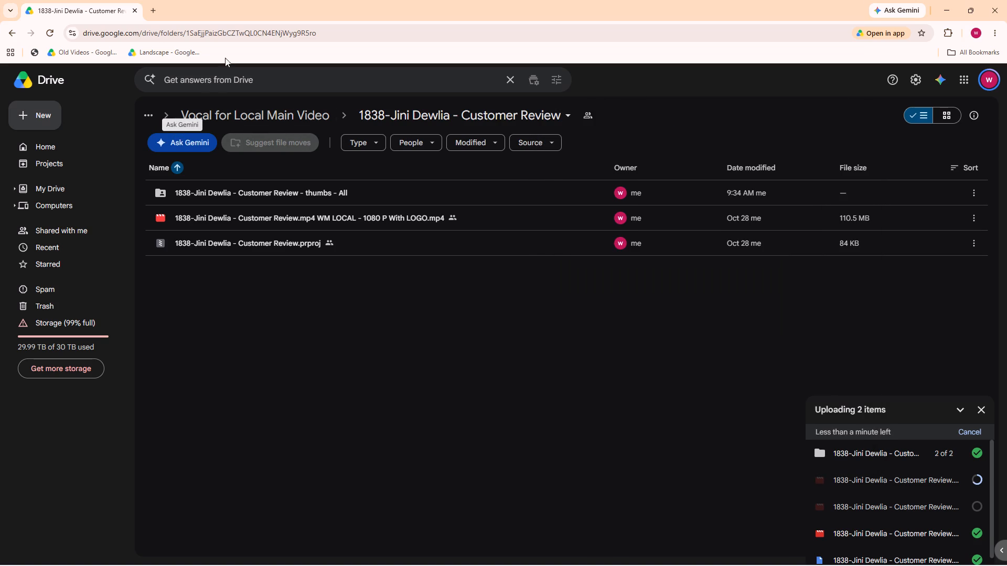
click(159, 2)
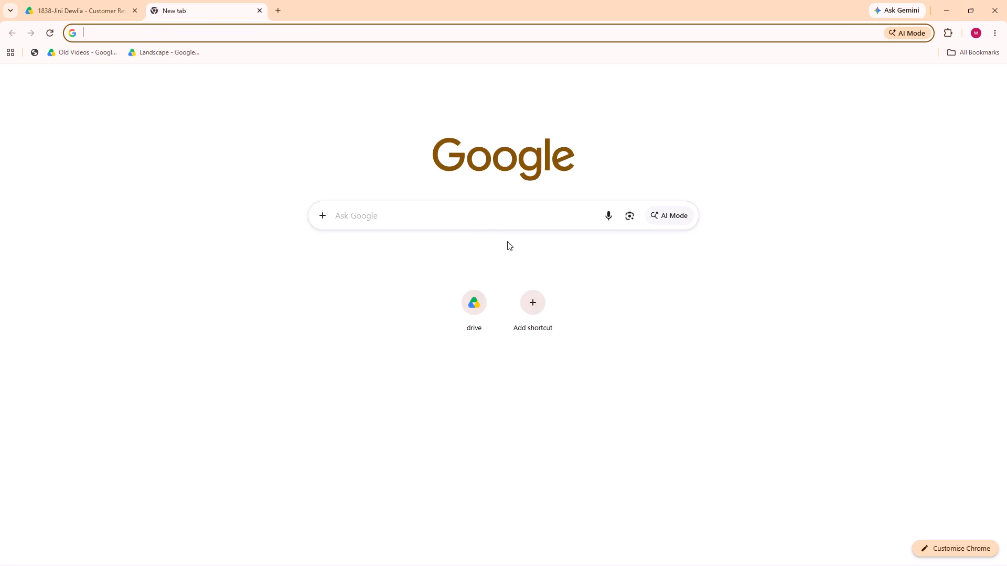
click(459, 335)
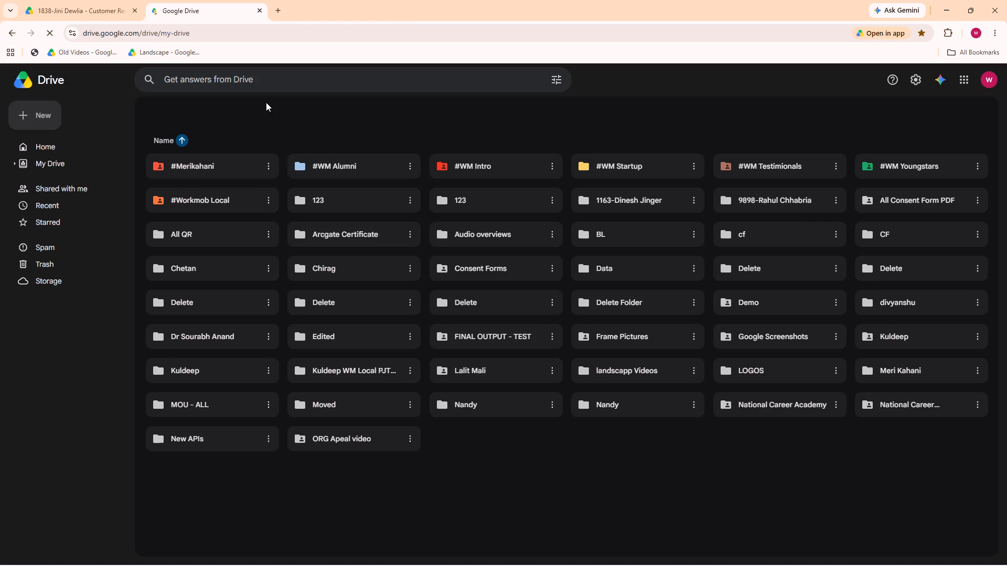
click(232, 84)
key(ctrl+v)
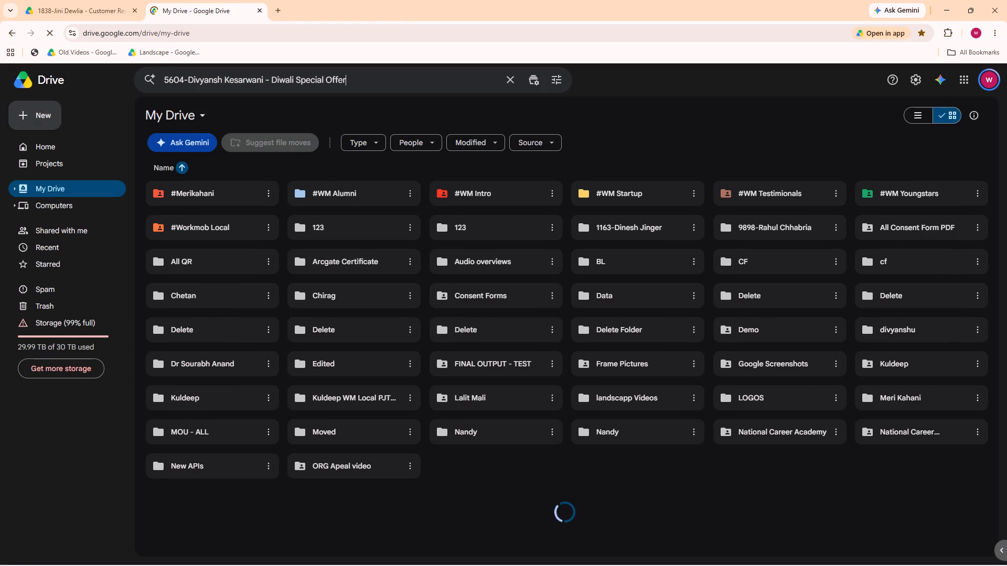
drag(264, 80, 355, 75)
key(BackSpace)
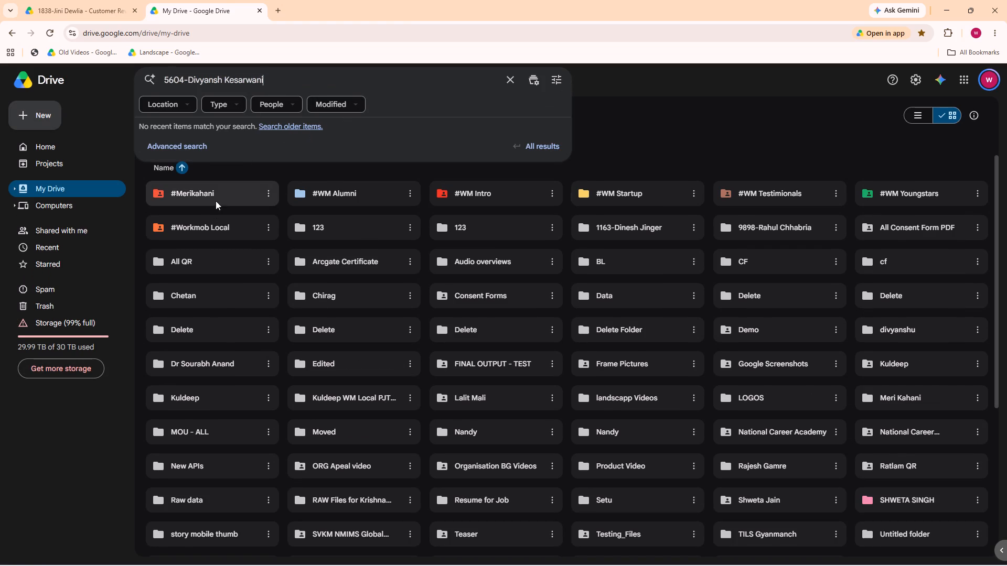
click(233, 142)
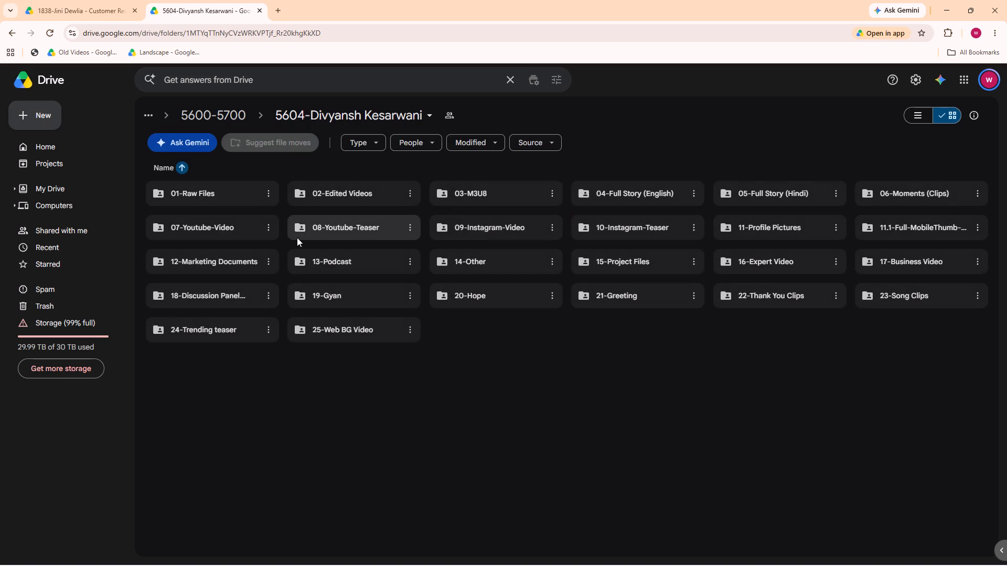
Open the client's 02-Edited Videos > Vocal for Local Main Video folder and show its contents as a list.
double_click(341, 197)
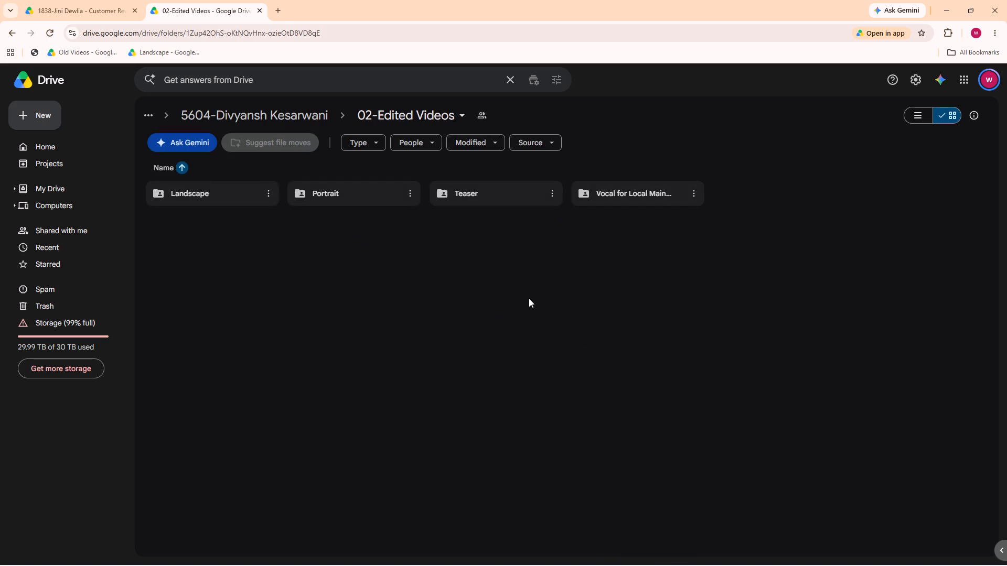
double_click(643, 200)
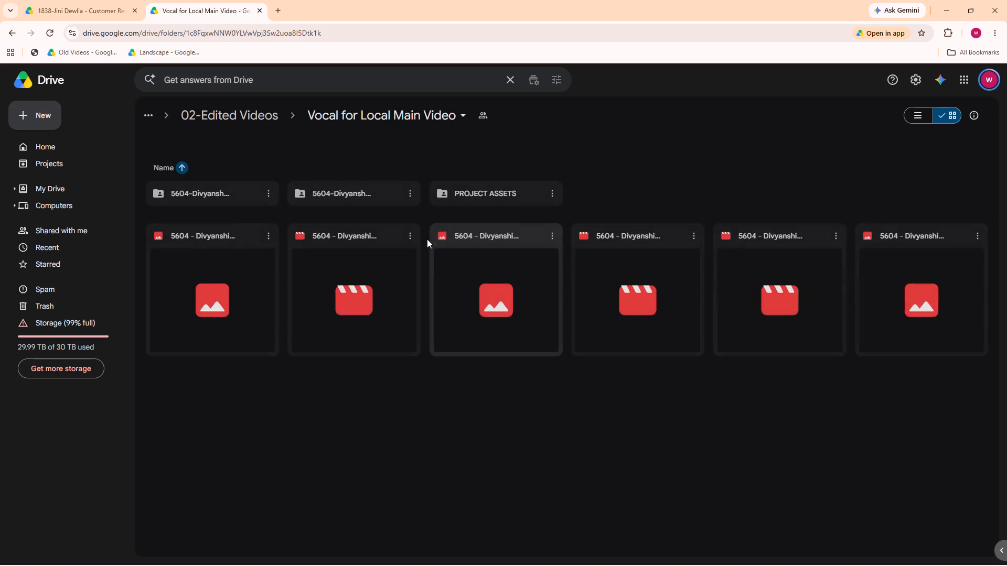
click(907, 123)
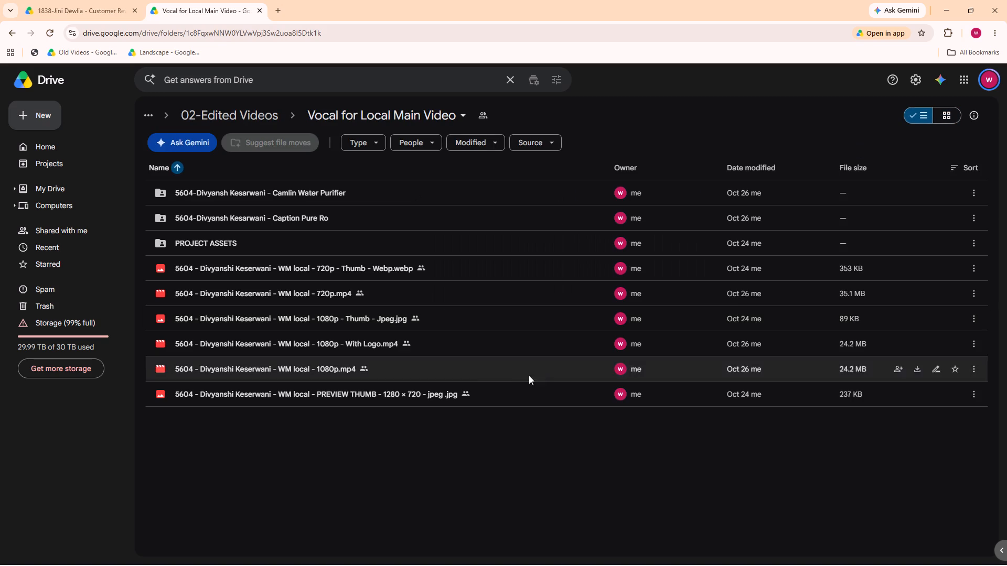
Create a new folder in Vocal for Local Main Video named with the copied 5604 Diwali Special Offer line.
right_click(447, 463)
click(482, 227)
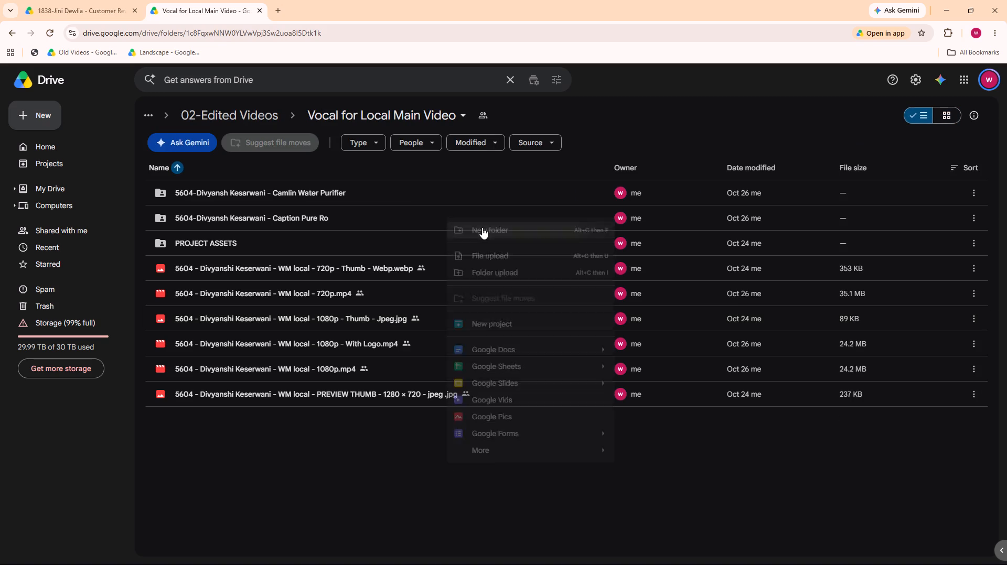
key(ctrl+v)
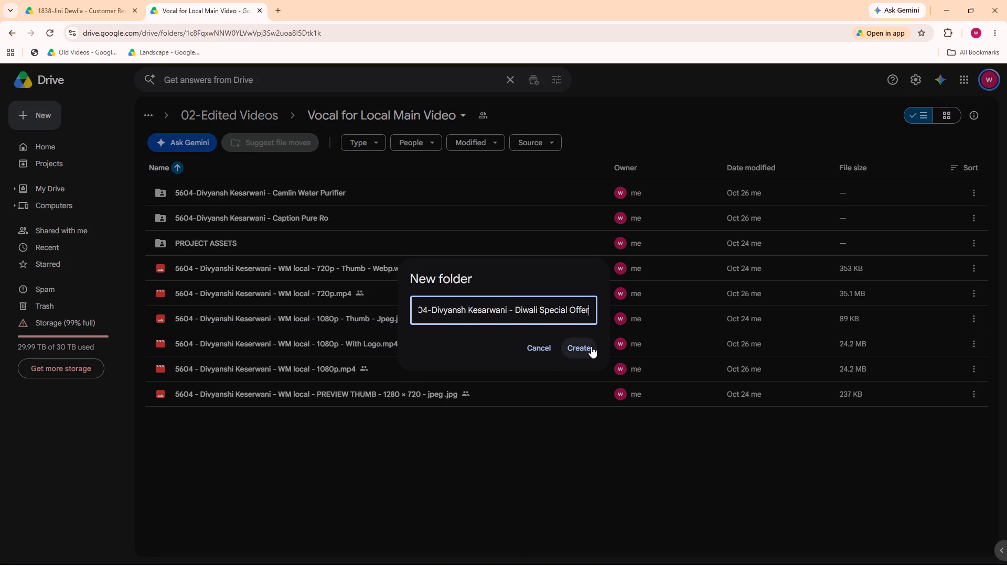
click(590, 345)
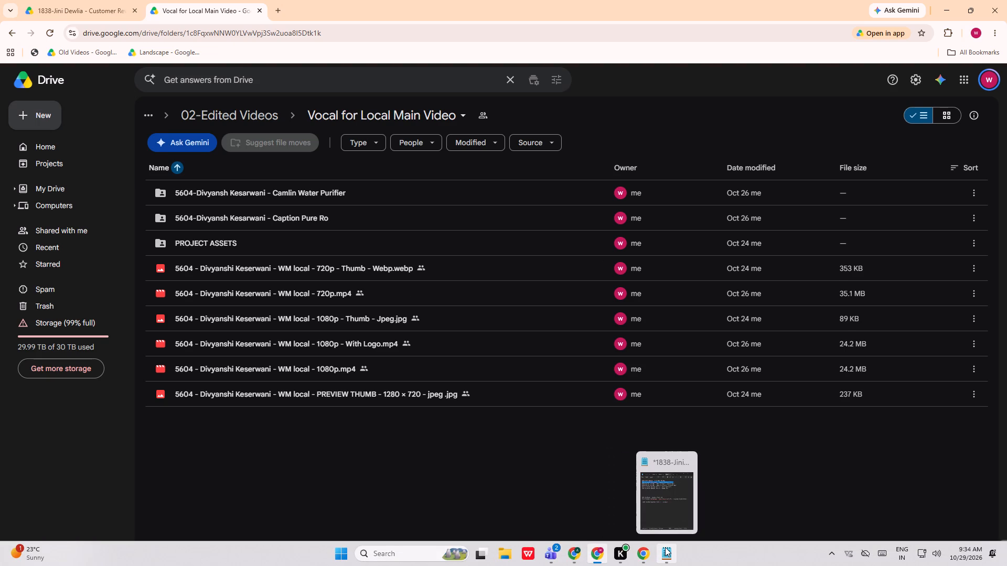
Upload the 720 P BGM, 1080 P BGM and 1080 P LOGO videos and the .prproj from the 28-10-2026 project into the new 5604 folder.
double_click(346, 247)
right_click(312, 235)
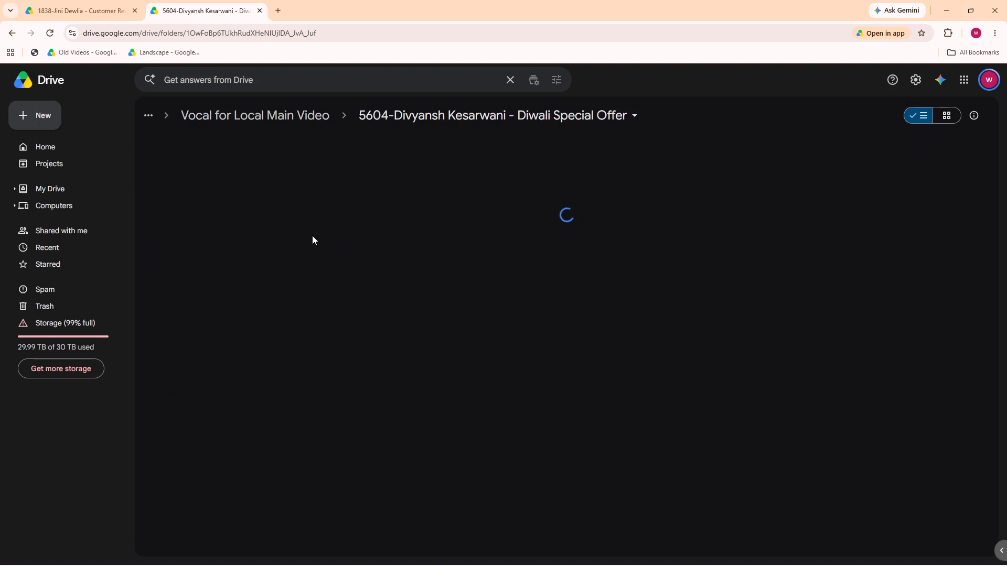
click(337, 268)
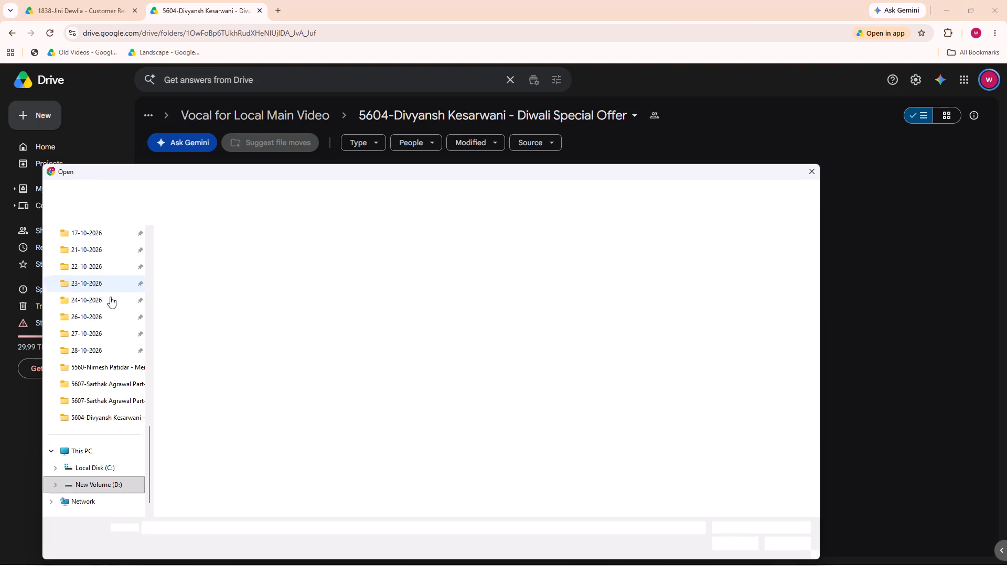
click(94, 349)
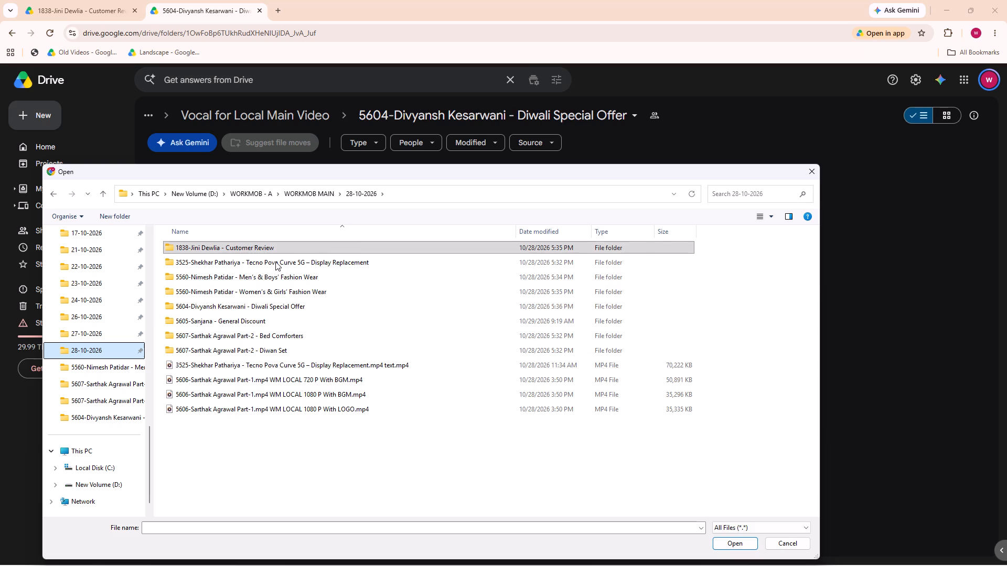
double_click(245, 307)
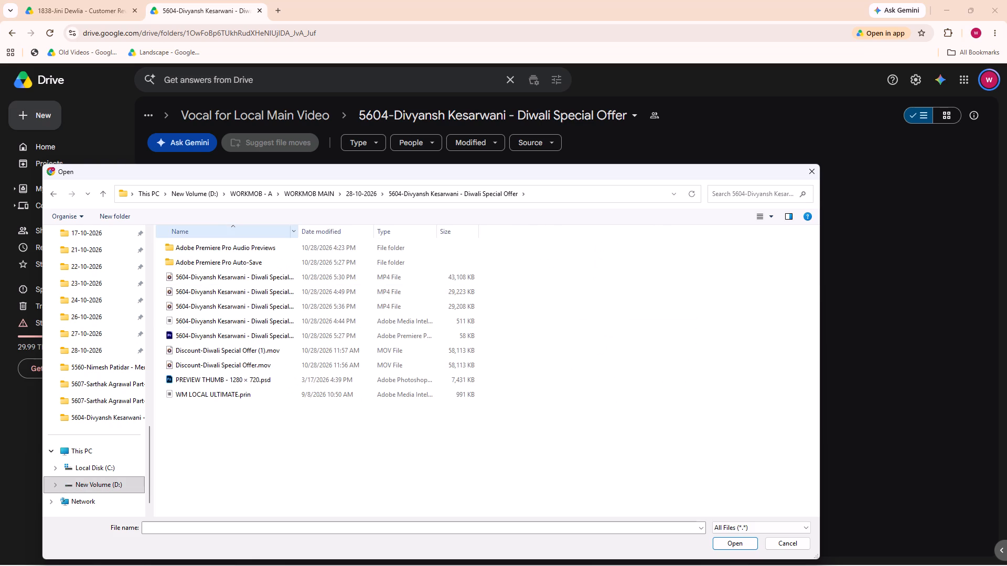
drag(298, 232, 513, 257)
click(391, 277)
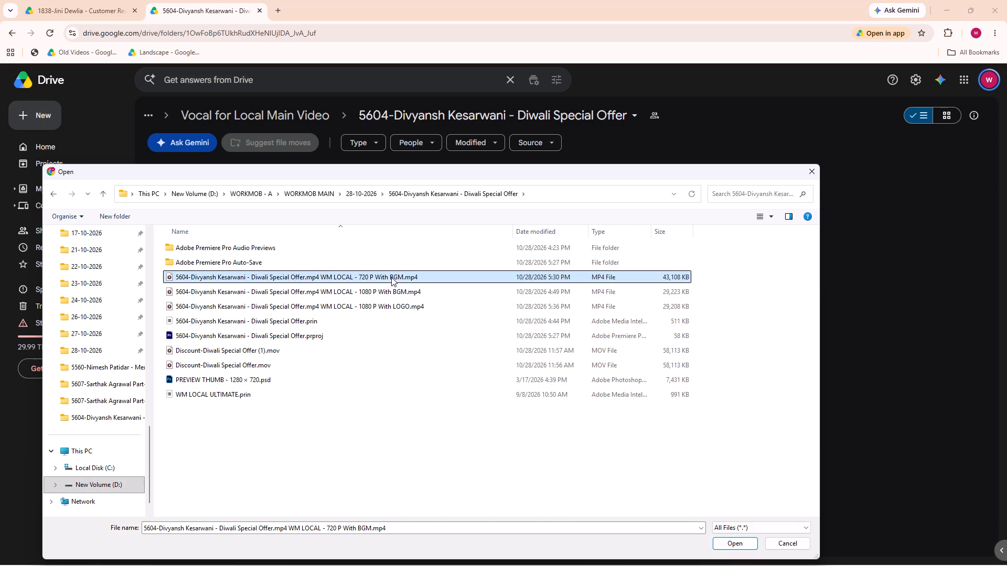
key(shift+Down)
key(shift+Down)
ctrl+click(233, 338)
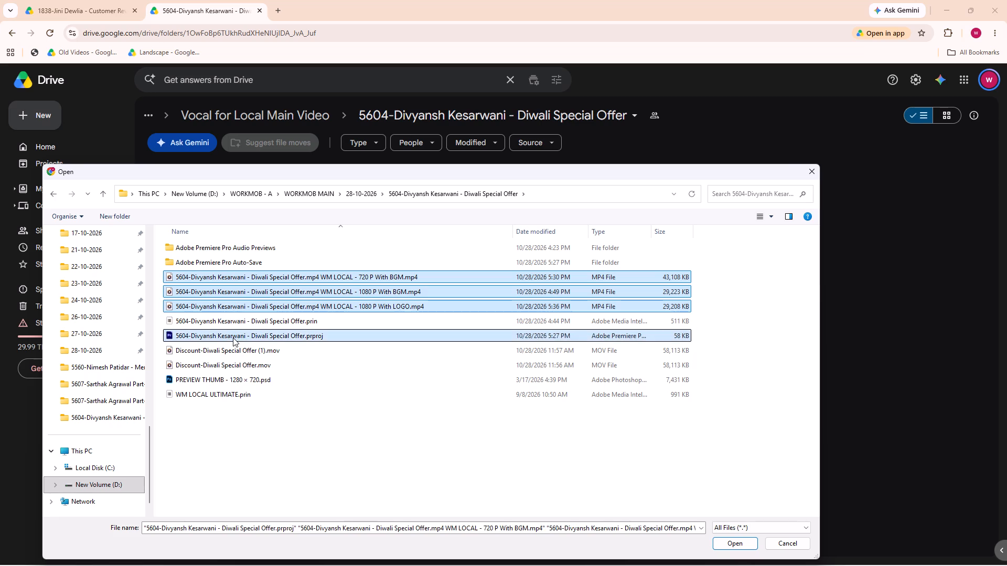
key(Return)
Upload the 5604 Diwali Special Offer "thumbs - All" folder from photoshop > OUTPUT into the same Drive folder.
right_click(283, 228)
click(314, 266)
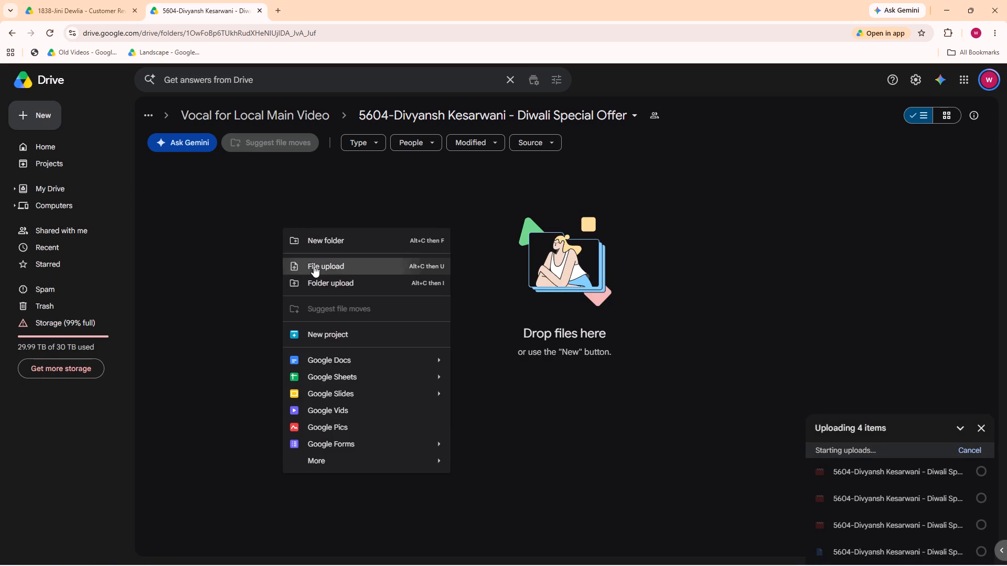
scroll(102, 300, up, 12)
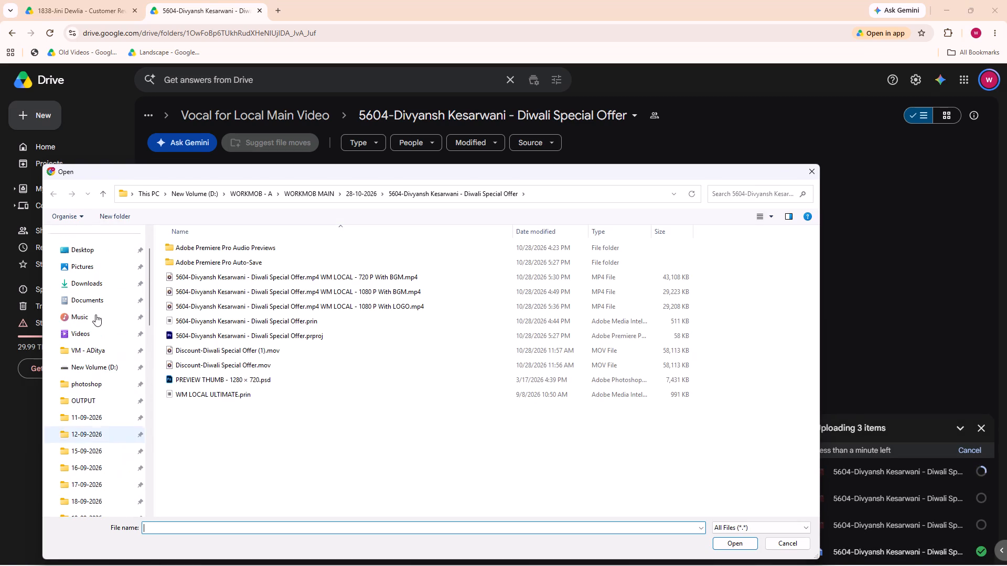
click(88, 403)
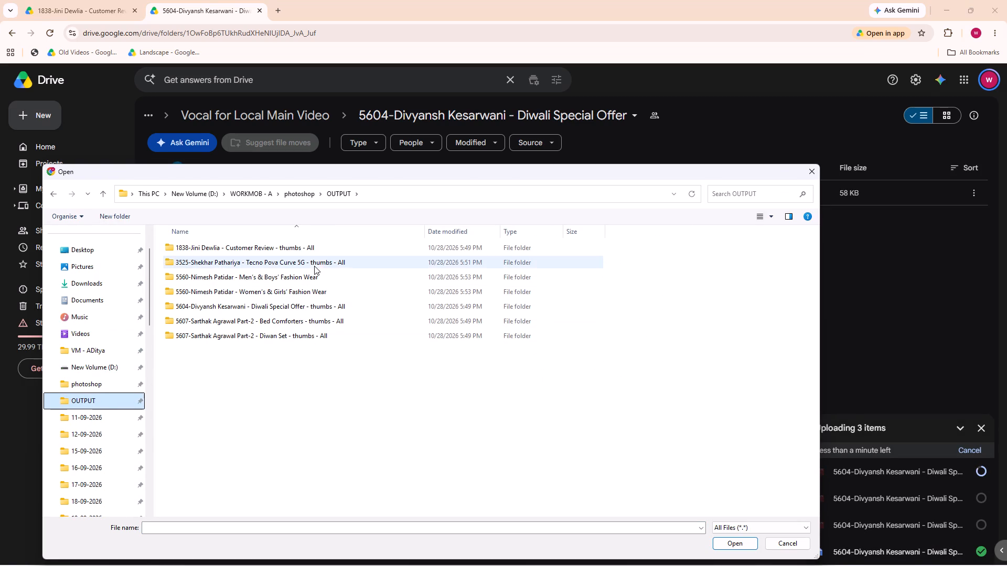
click(326, 308)
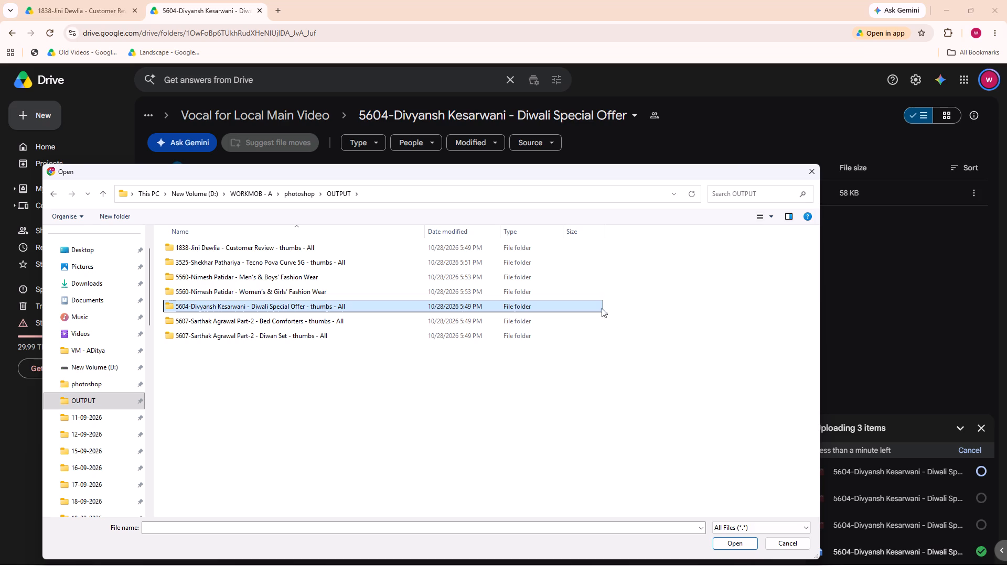
drag(587, 306, 923, 334)
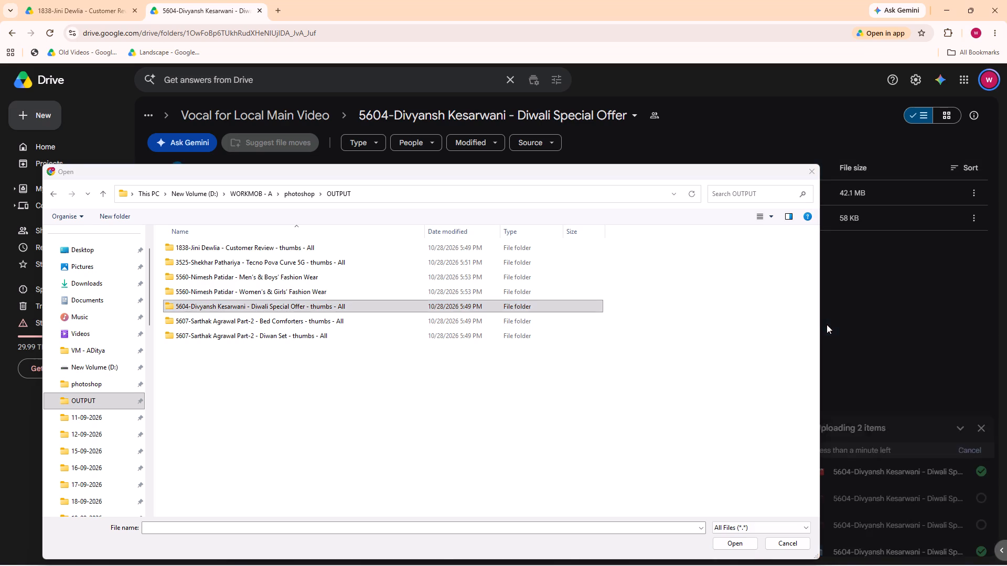
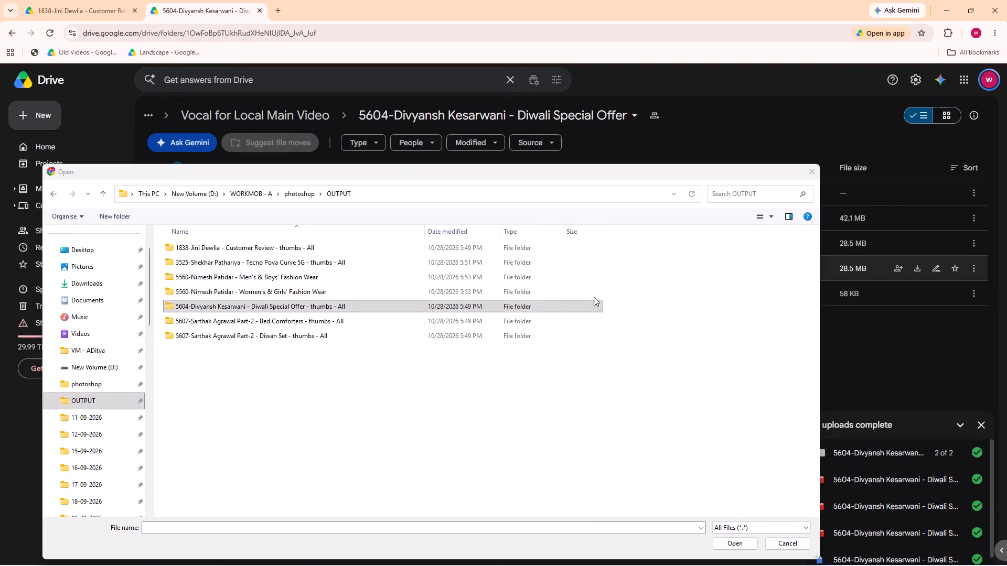
Check the uploaded contents of the 5604 Diwali Special Offer folder and close the file selection window without choosing anything more.
drag(658, 175, 697, 383)
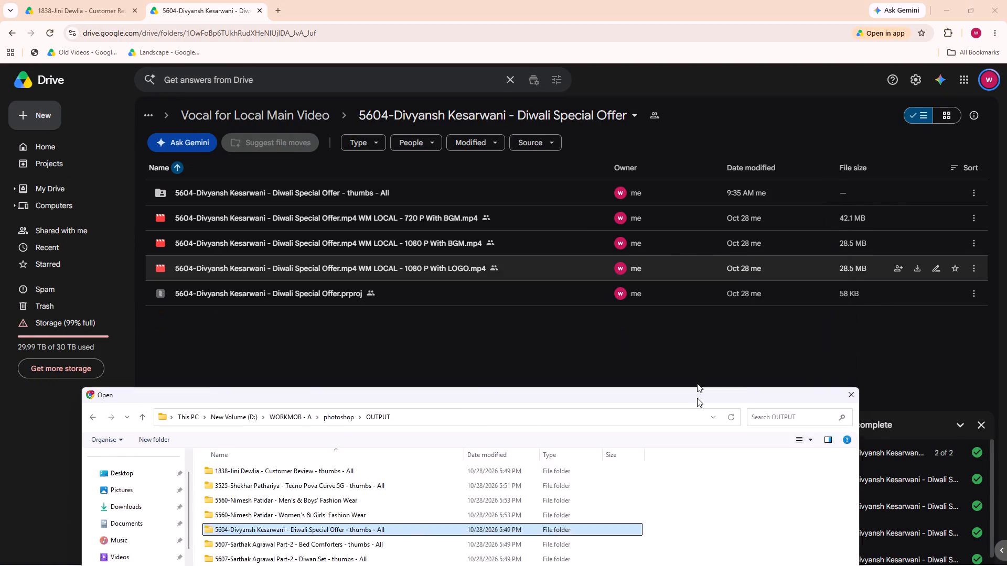
drag(697, 383, 695, 170)
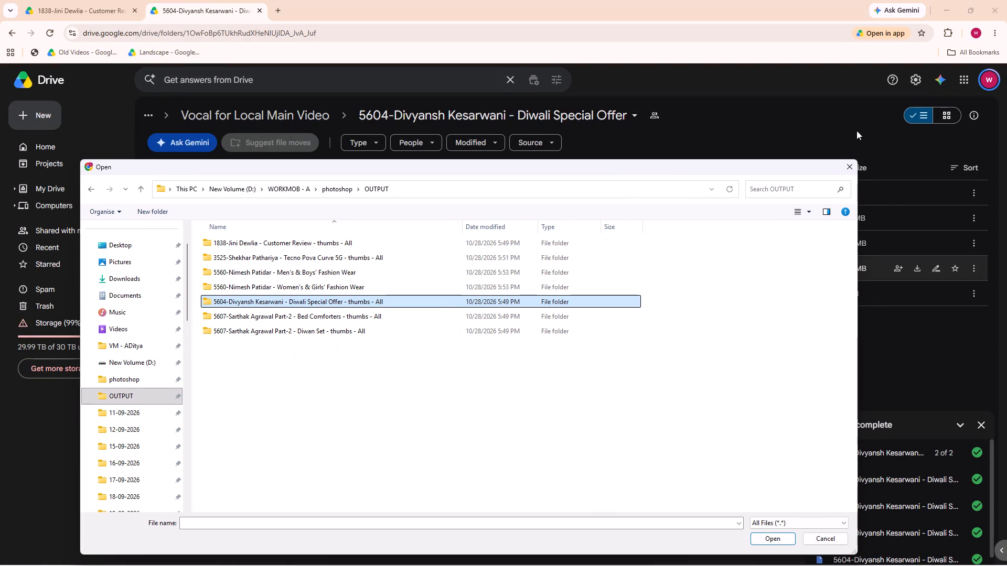
drag(853, 171, 853, 165)
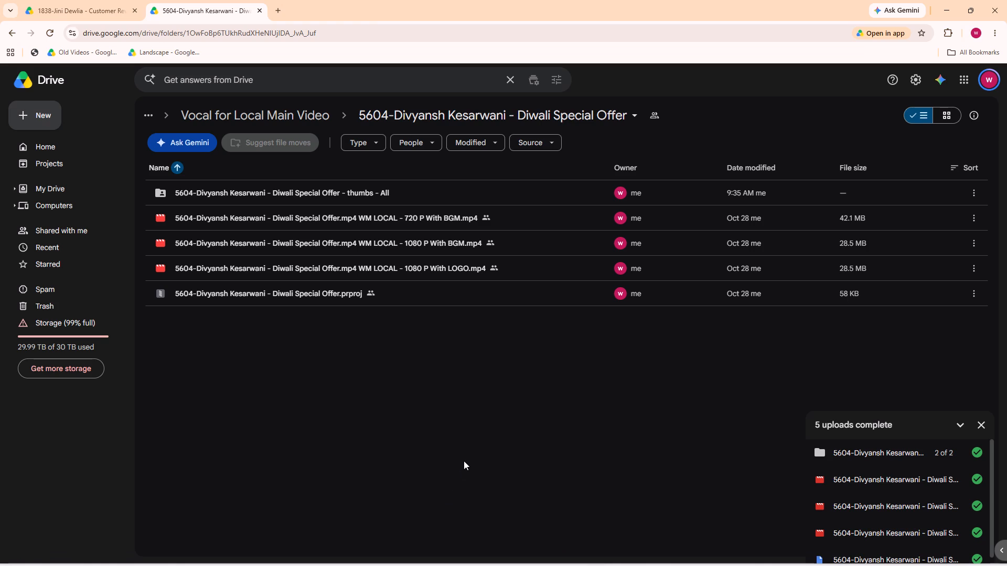
click(464, 460)
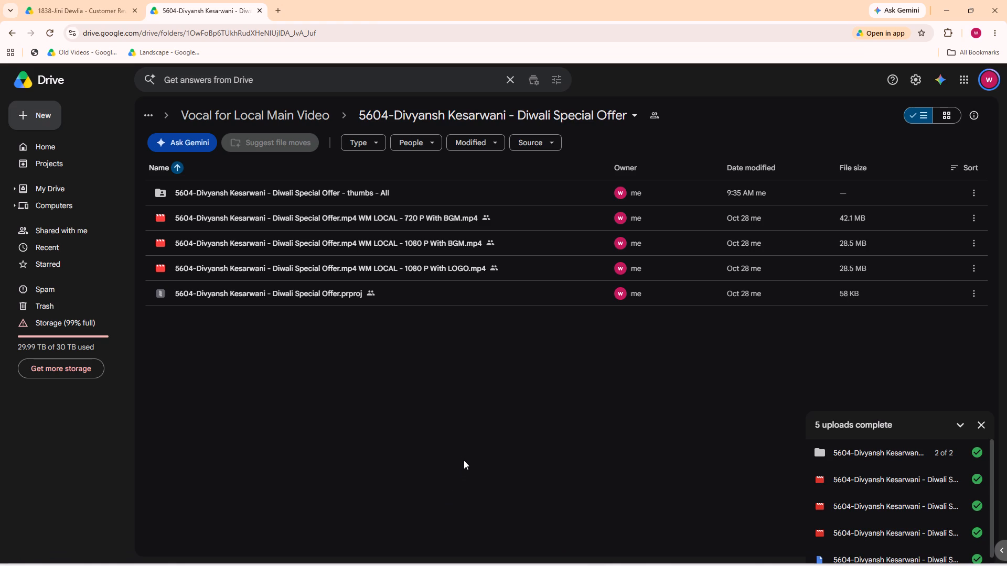
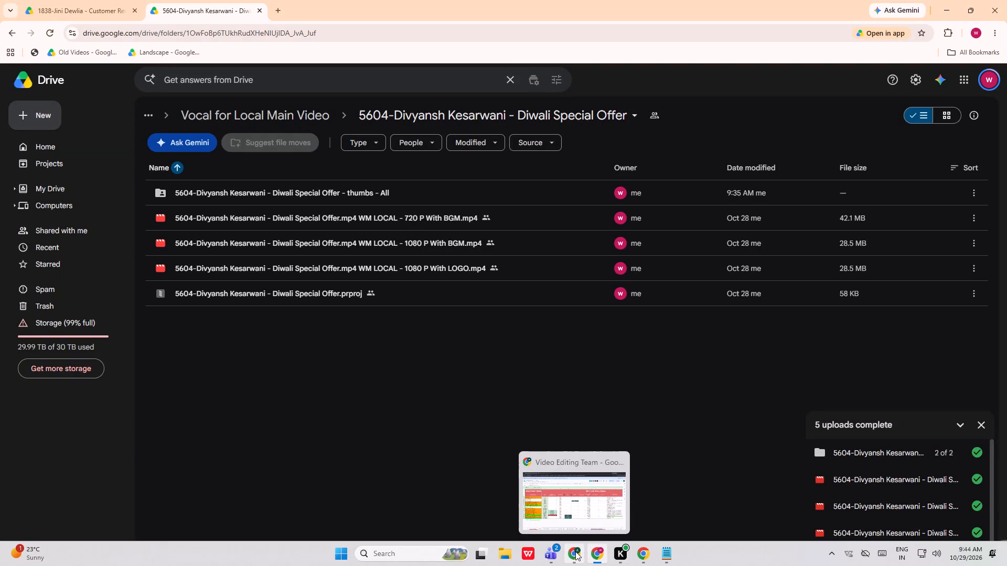
Copy the 5607 Part-2 Bed Comforters name from Notepad, find that project folder in a new Drive tab and show its contents as a list.
click(672, 545)
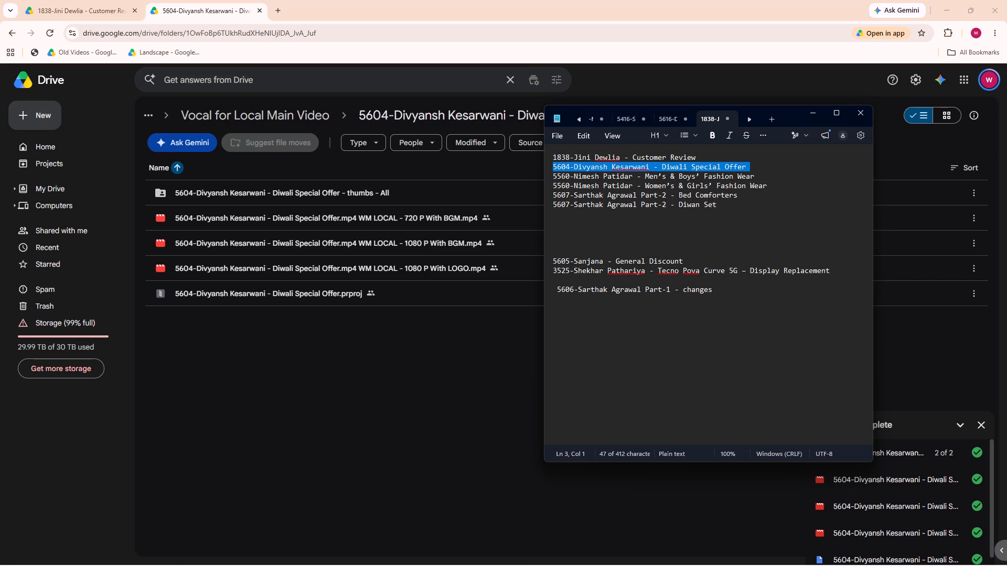
triple_click(594, 194)
key(ctrl+c)
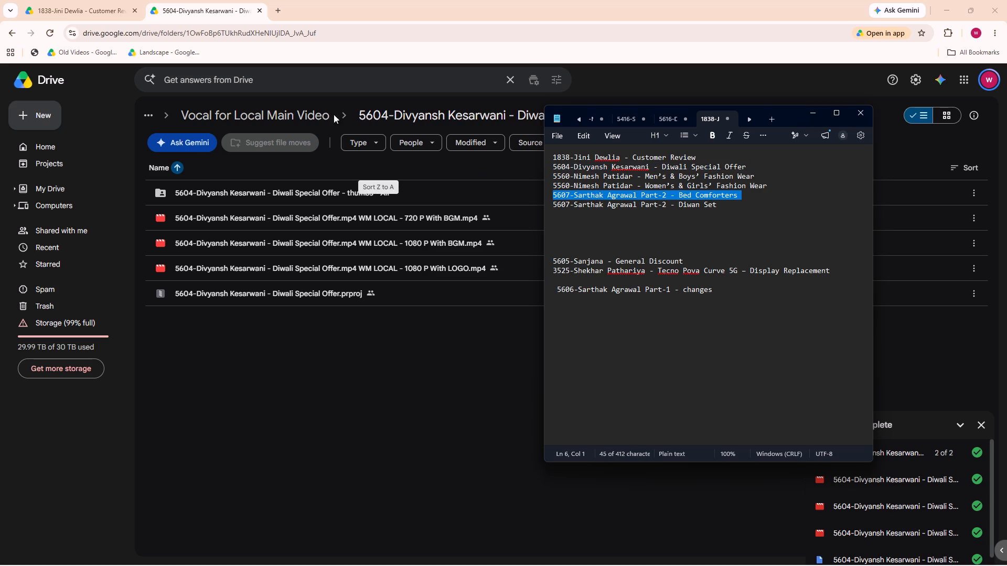
click(285, 80)
click(284, 2)
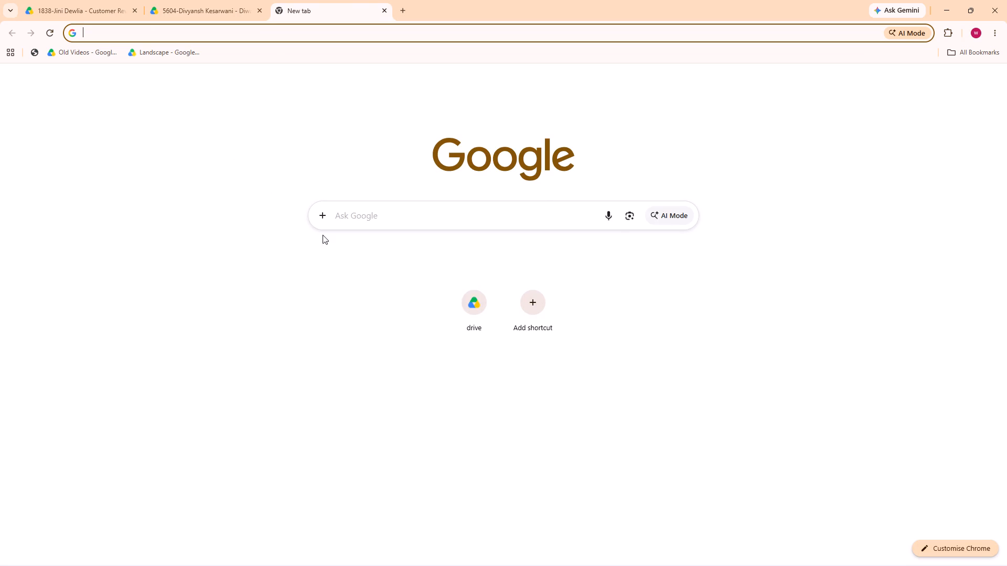
click(463, 297)
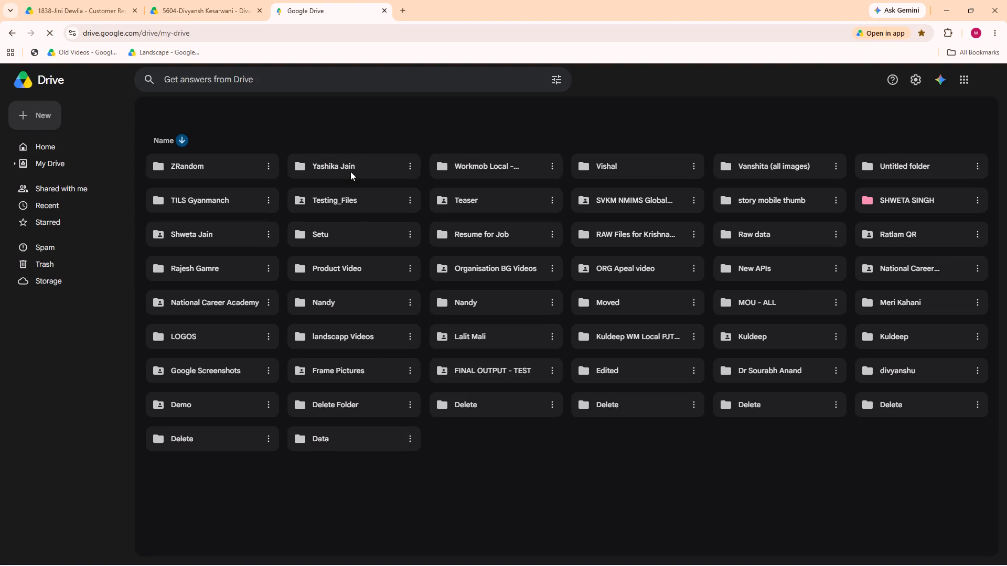
click(296, 69)
key(ctrl+v)
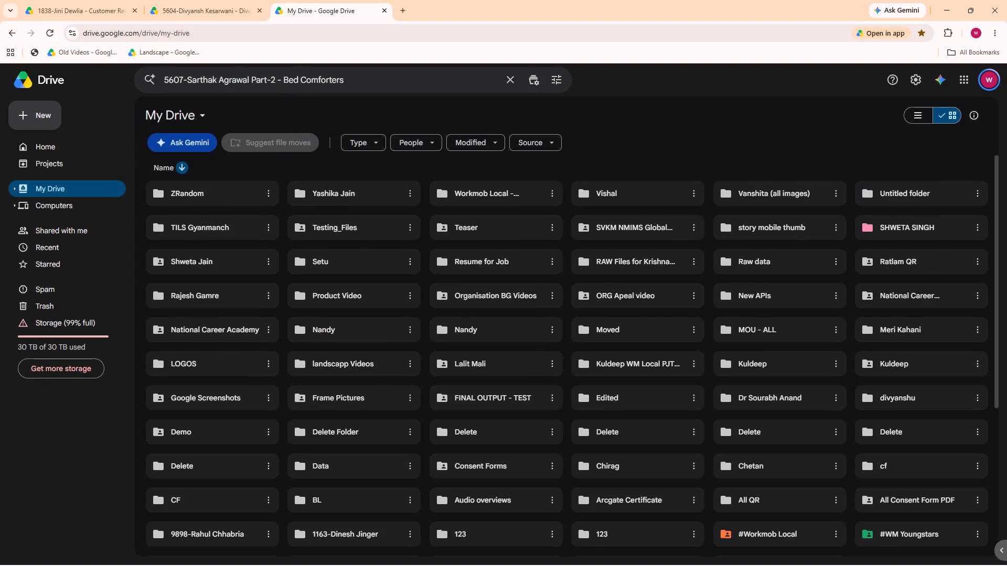
drag(278, 81, 379, 83)
key(BackSpace)
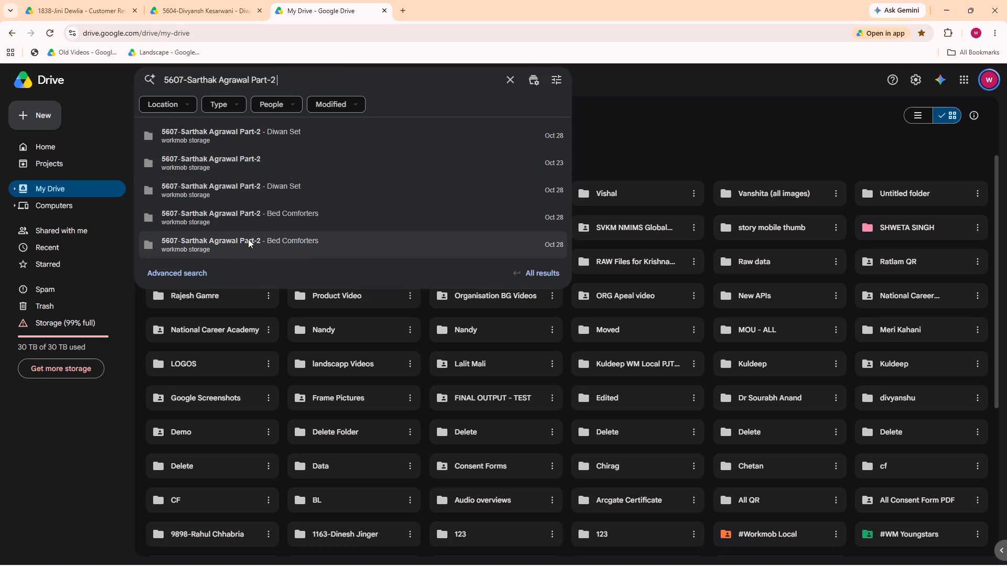
double_click(243, 209)
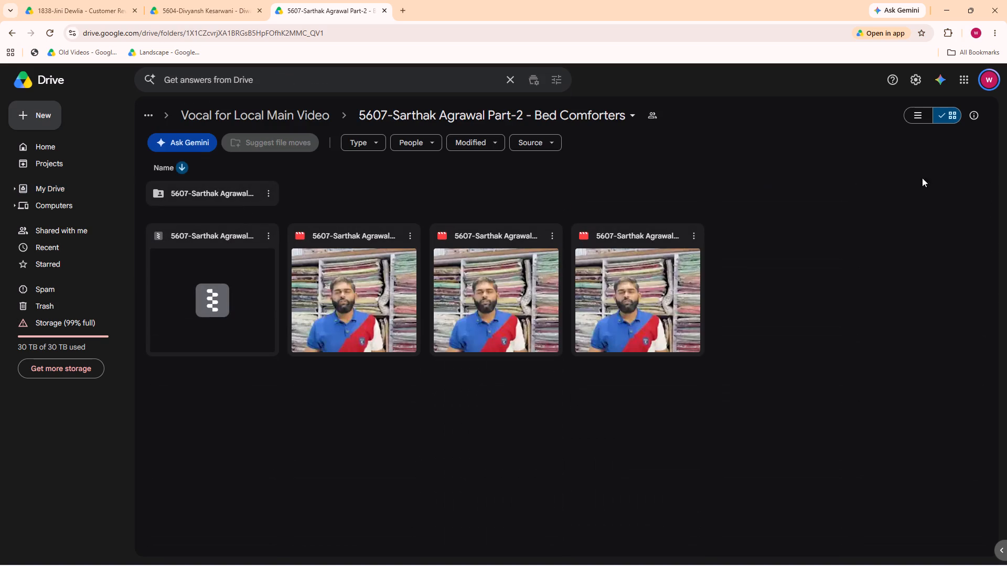
click(916, 113)
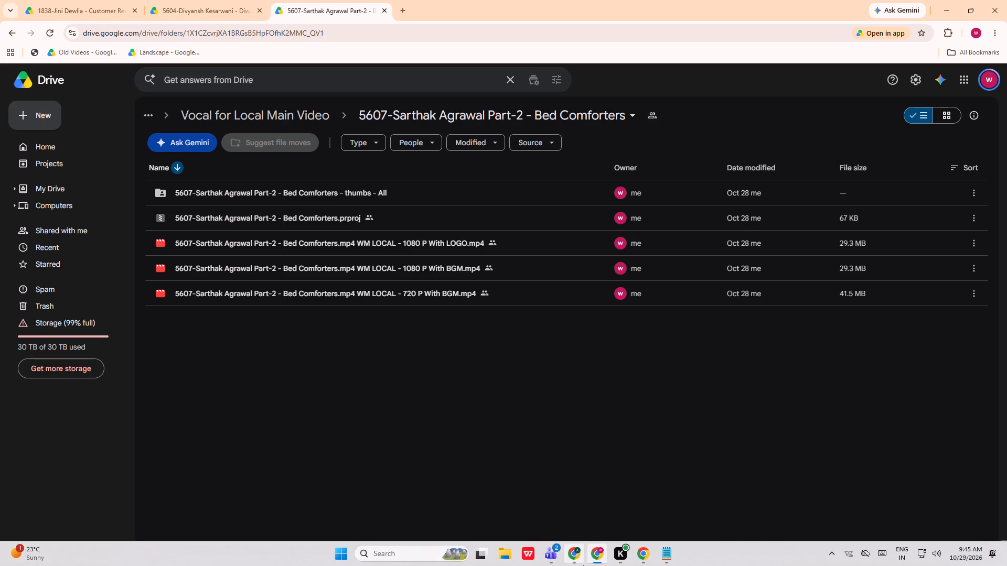
Copy the 3525 Tecno Pova Curve 5G line from Notepad, search a new Drive tab for only its client part and open the client folder.
click(670, 547)
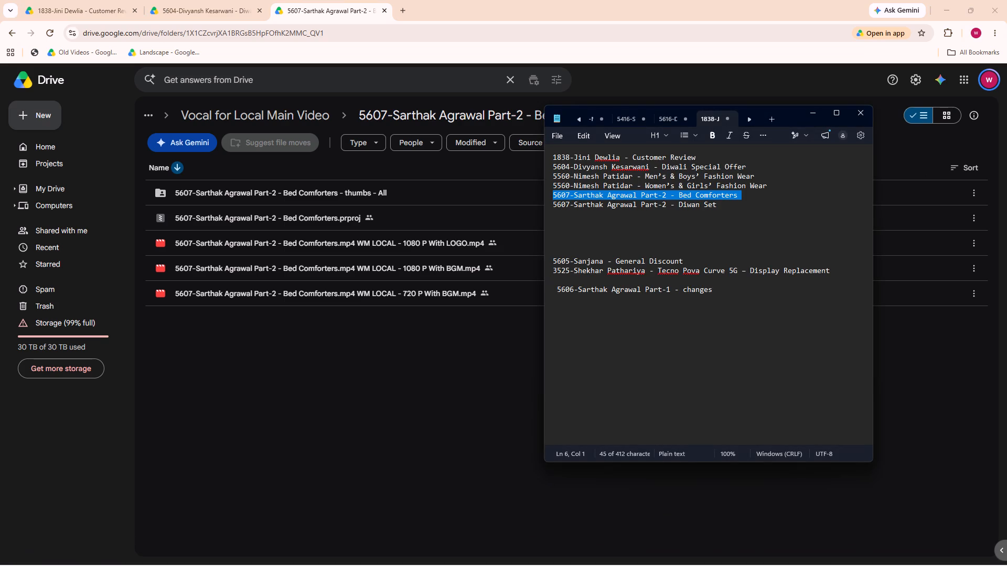
click(572, 264)
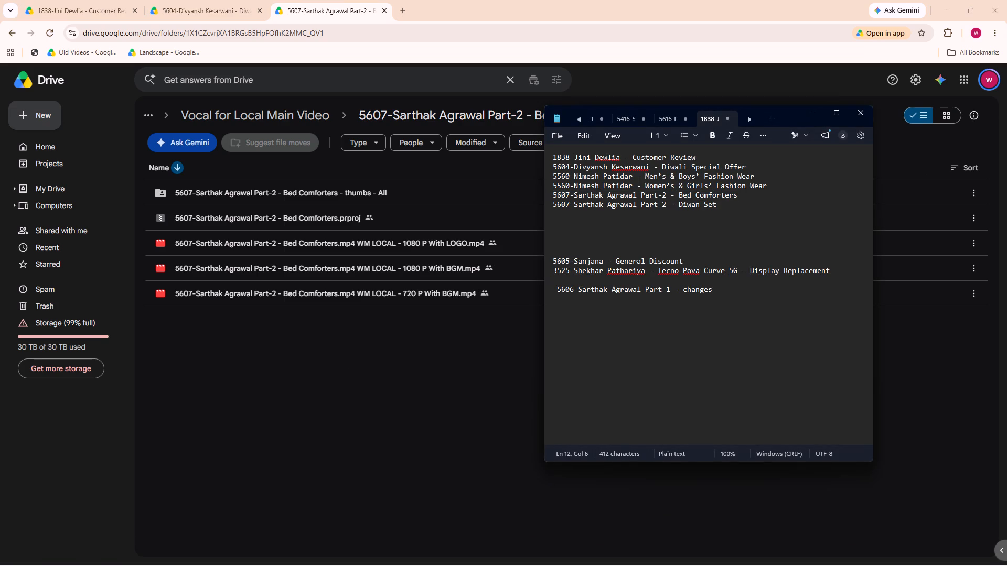
triple_click(582, 271)
key(ctrl+c)
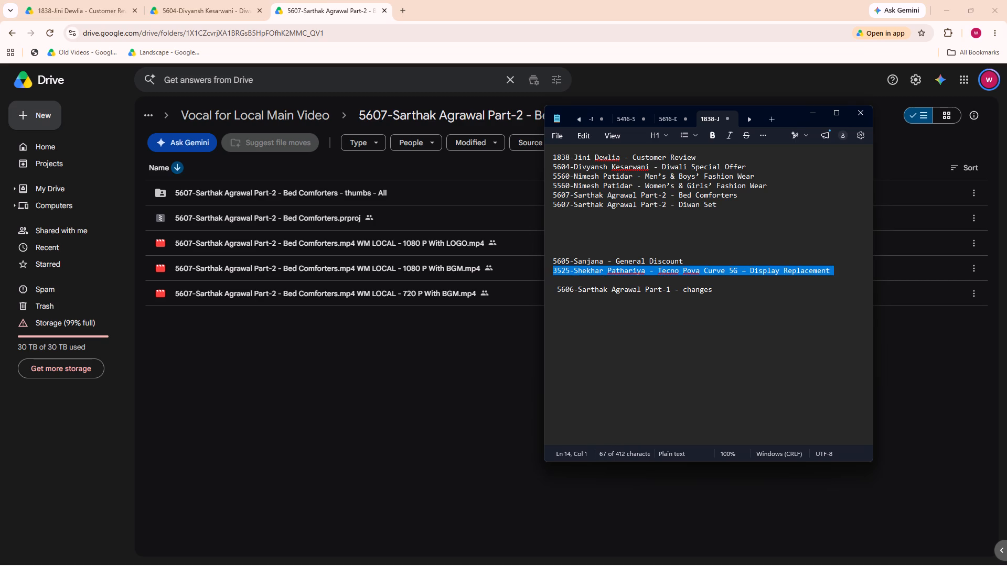
click(814, 115)
click(402, 7)
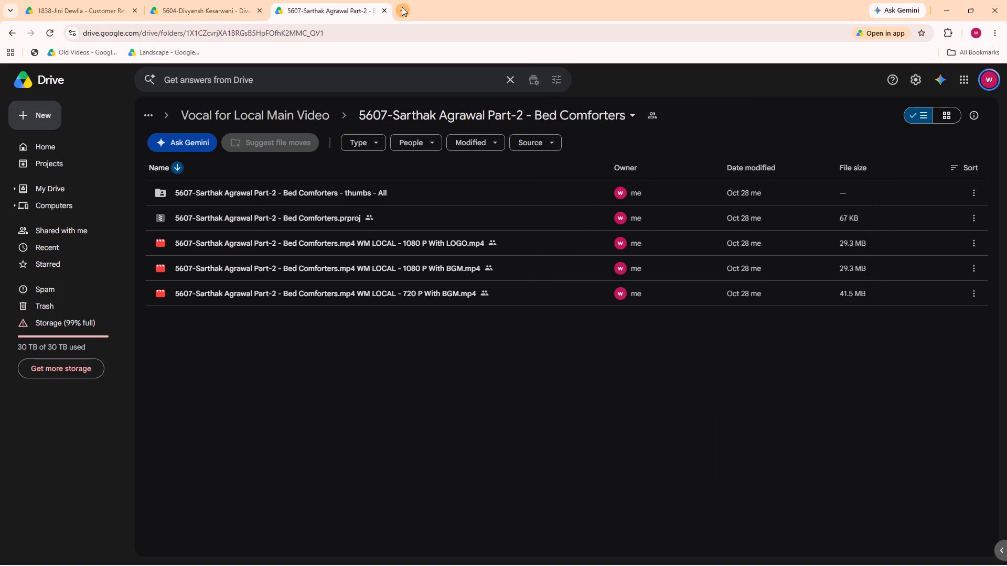
click(473, 297)
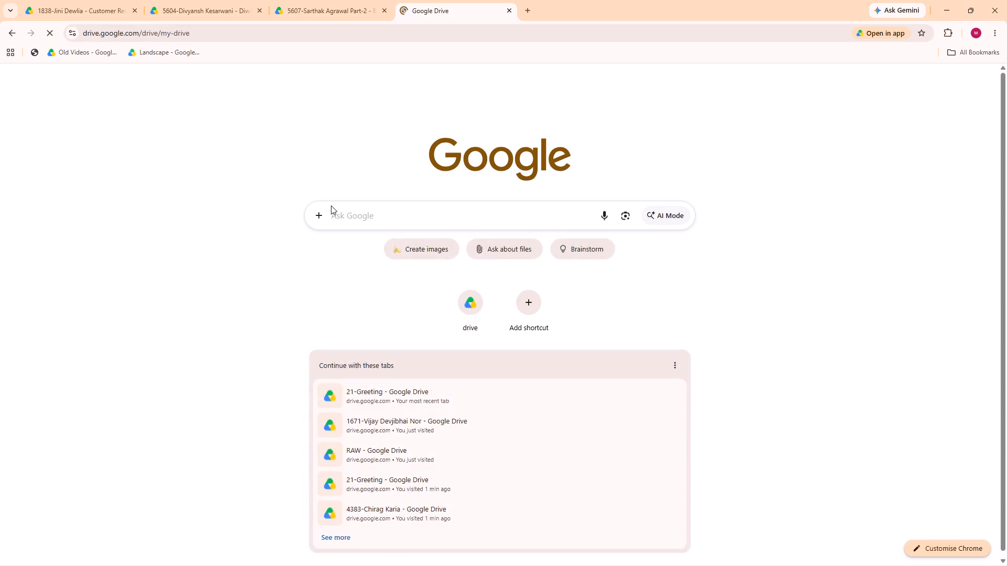
click(226, 85)
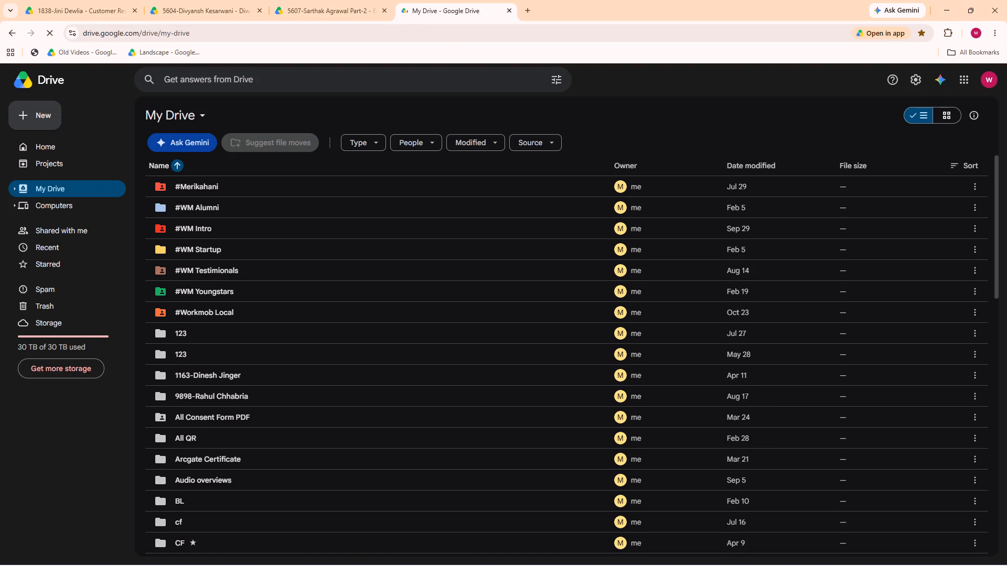
click(224, 79)
key(ctrl+v)
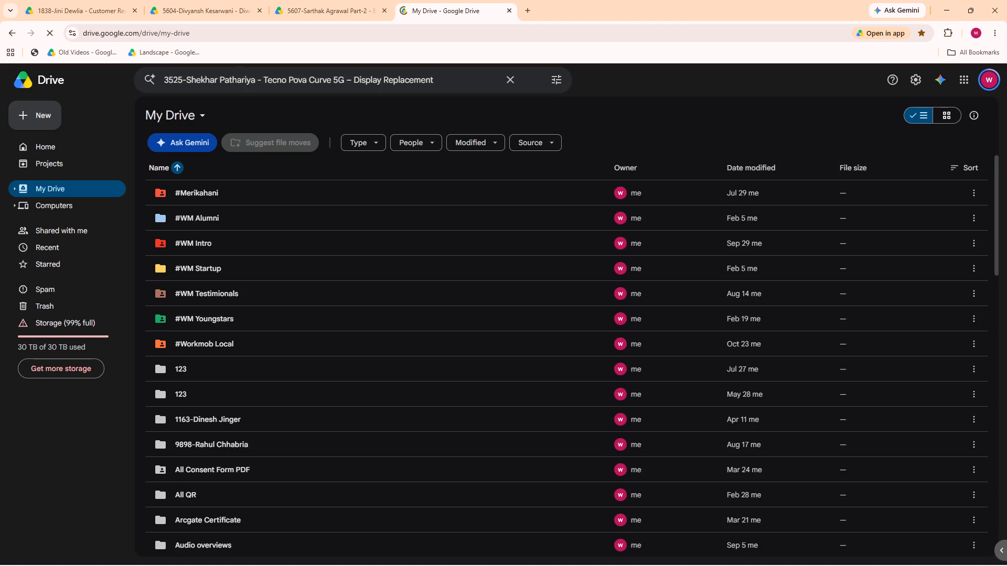
drag(262, 80, 457, 82)
key(BackSpace)
key(BackSpace)
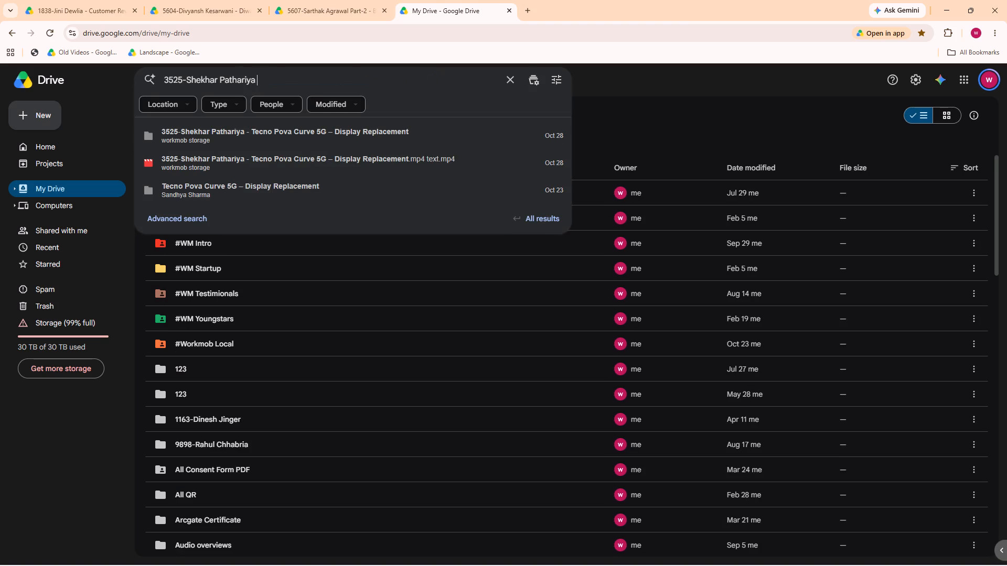
double_click(276, 134)
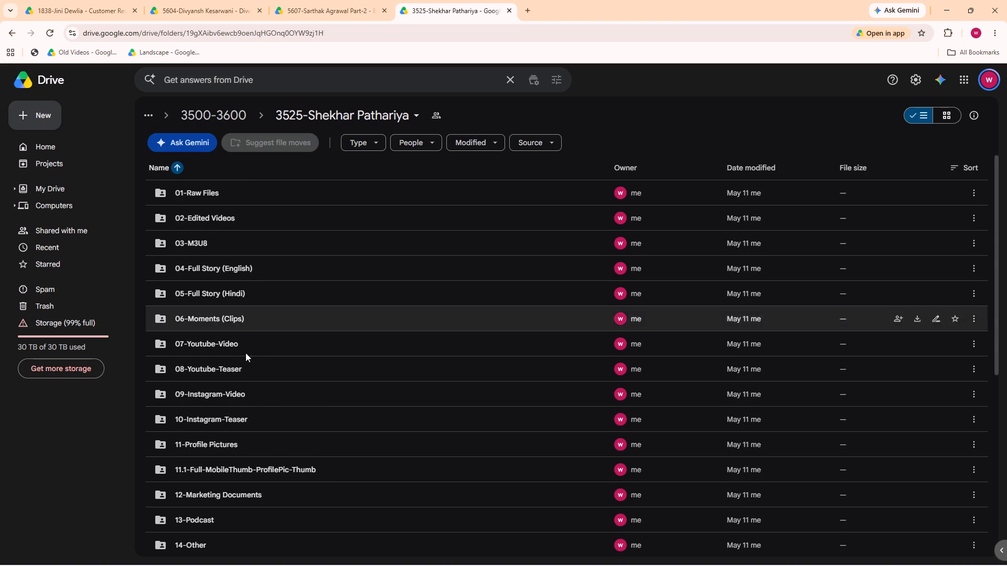
Open the Vocal for Local Main Video folder inside the 3525 client's 02-Edited Videos folder.
scroll(253, 357, down, 5)
scroll(251, 461, up, 6)
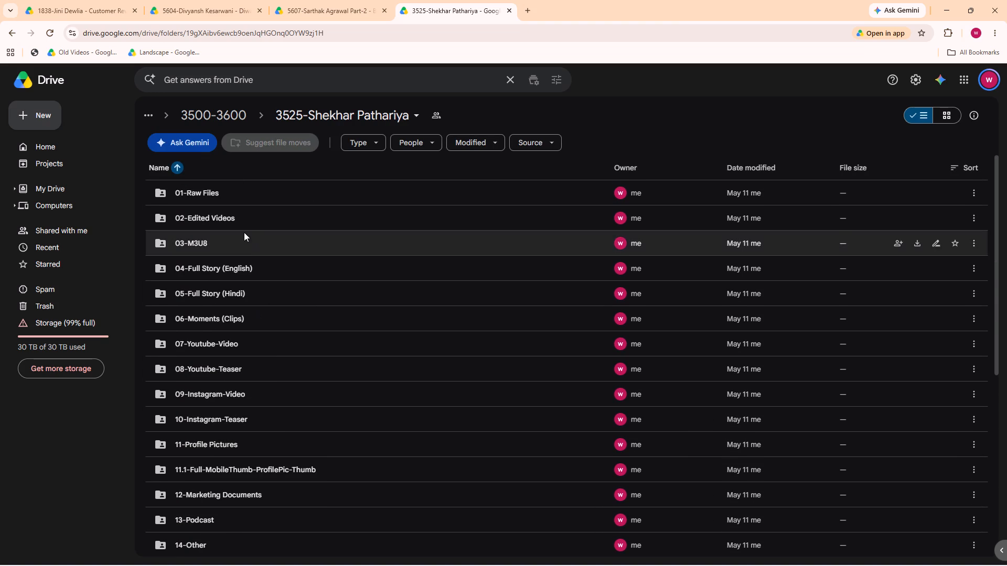
double_click(246, 219)
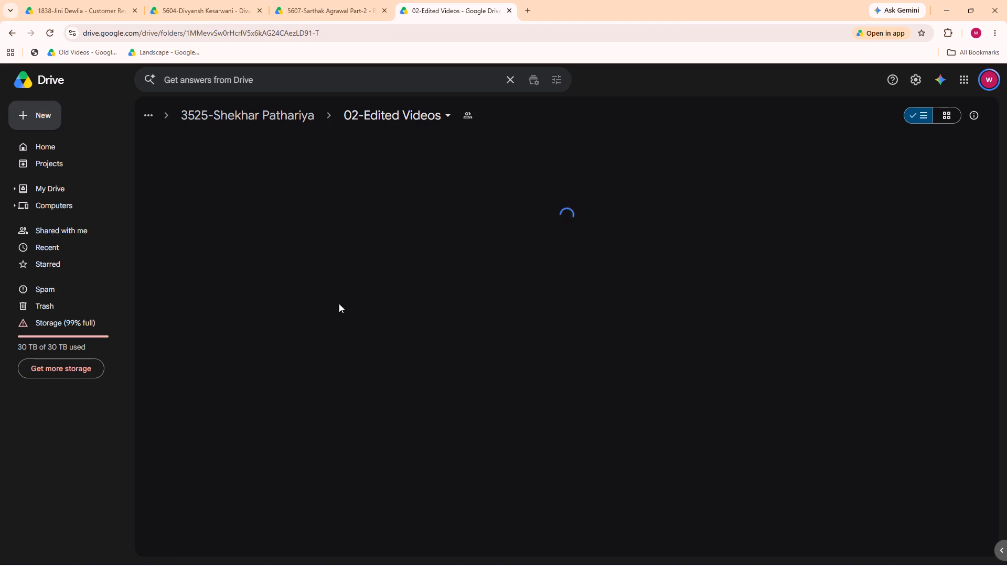
double_click(298, 275)
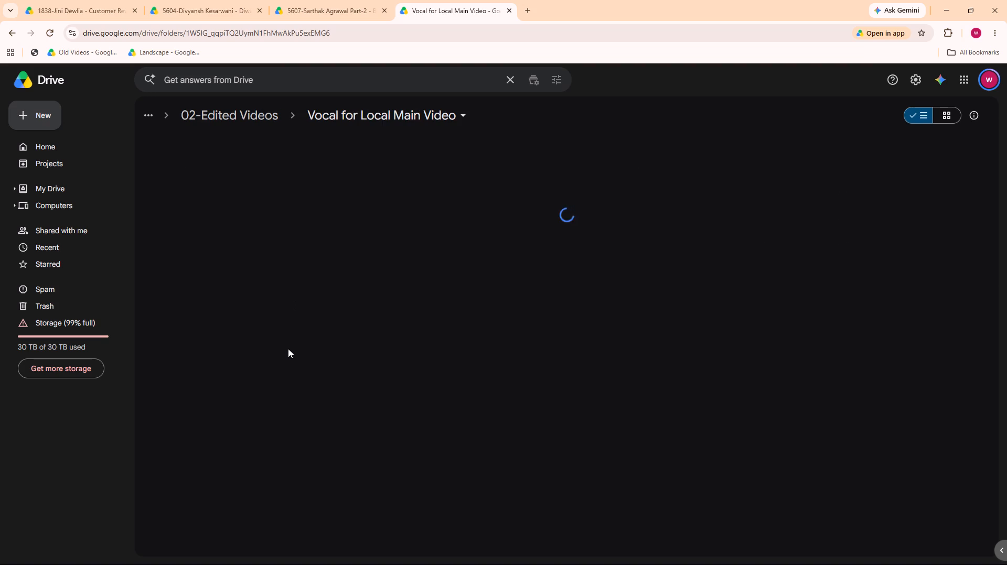
Upload the three WM LOCAL MP4 videos and the .prproj file from the 28-10-2026 folder's 3525 Tecno Pova Curve 5G – Display Replacement project.
right_click(287, 480)
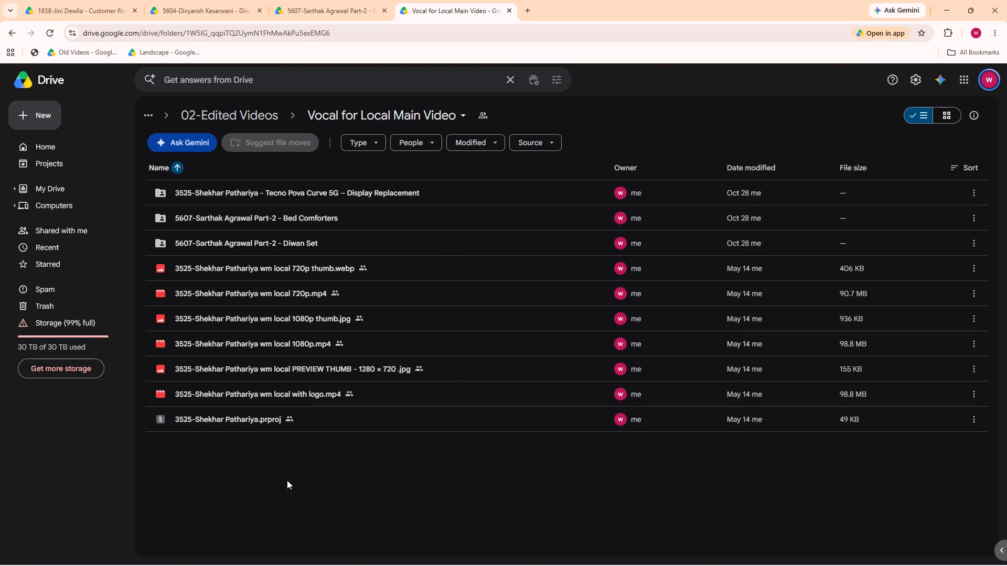
click(345, 273)
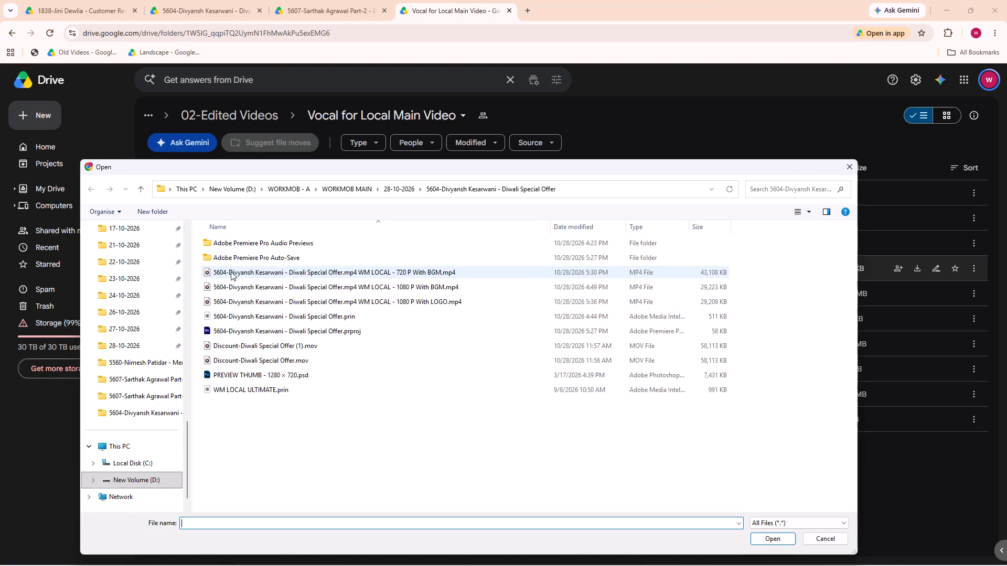
click(138, 340)
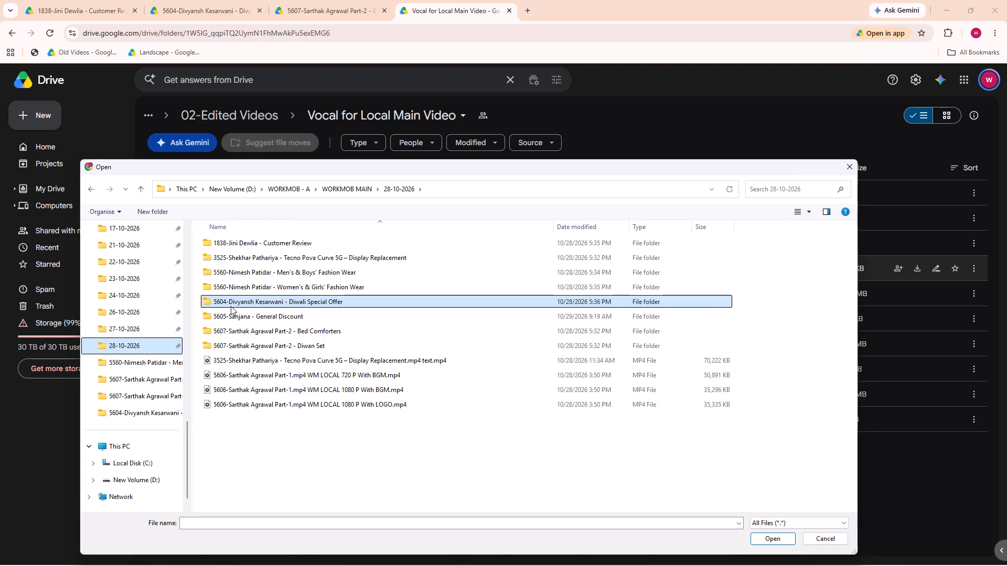
double_click(314, 259)
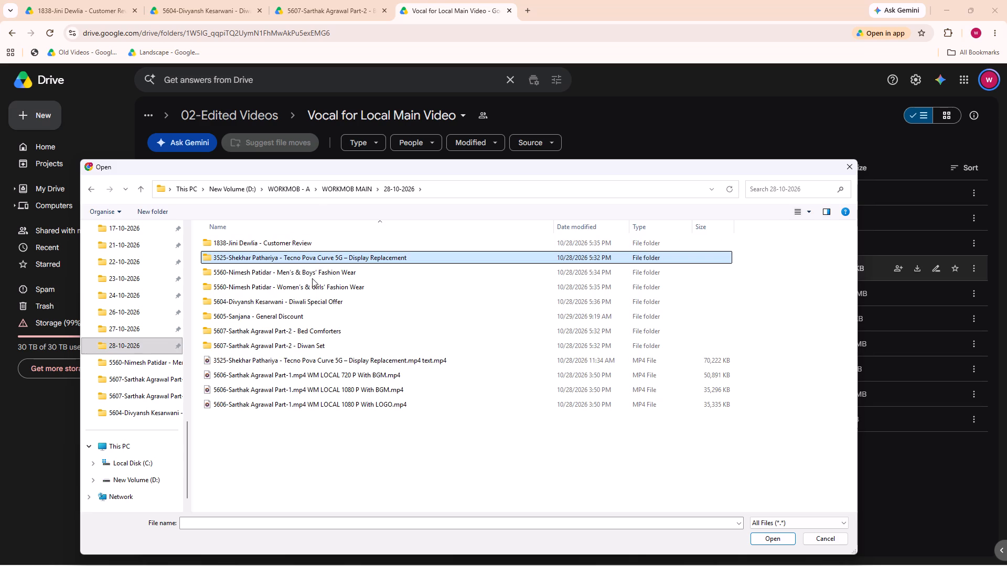
drag(336, 230, 451, 248)
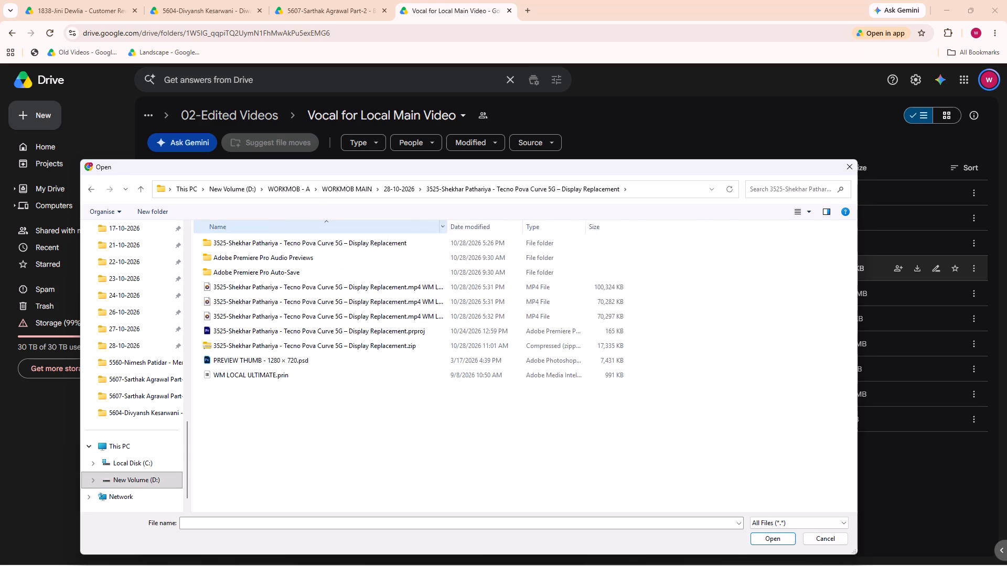
drag(451, 248, 465, 248)
click(387, 287)
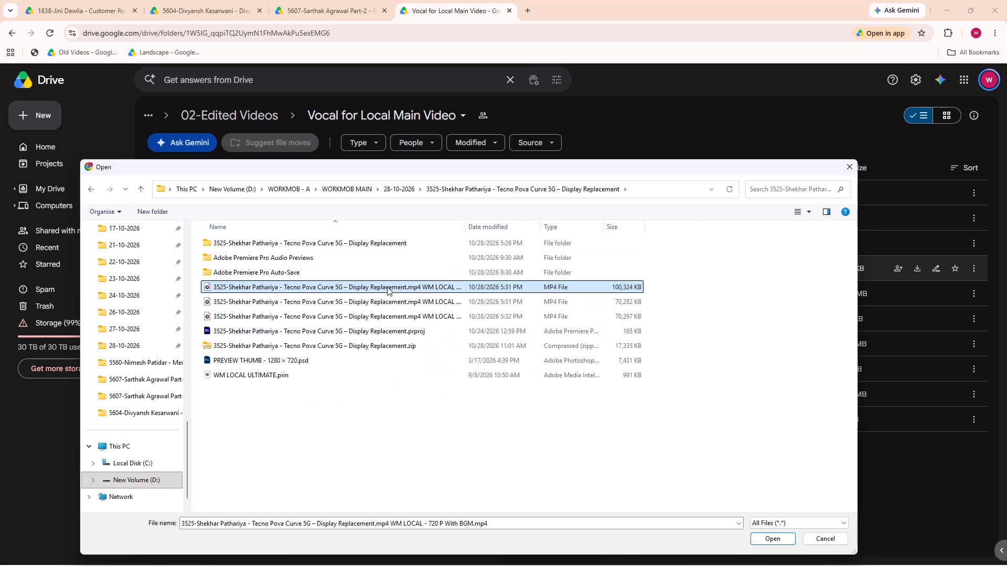
key(shift+Down)
key(shift+Down)
key(shift+Down)
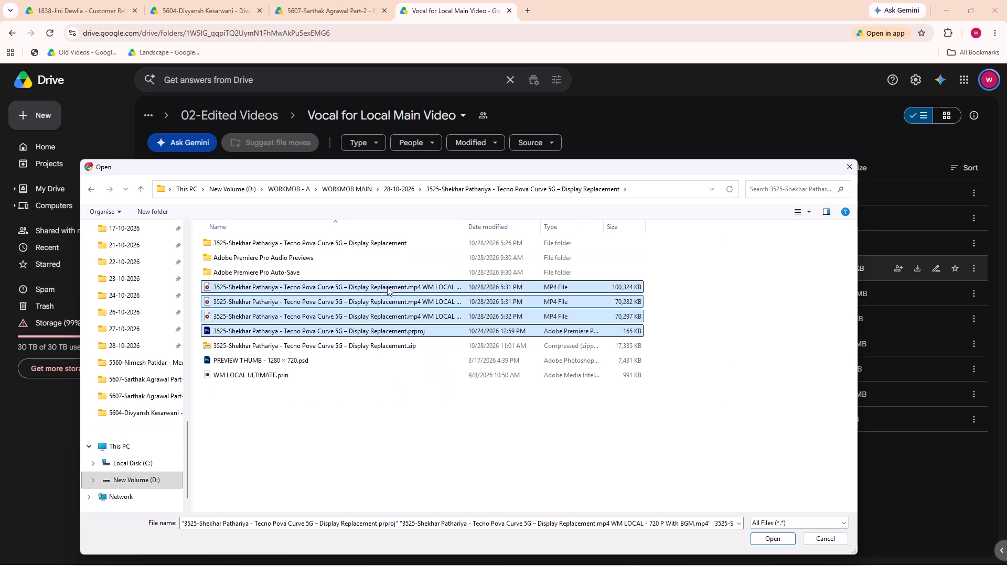
key(Return)
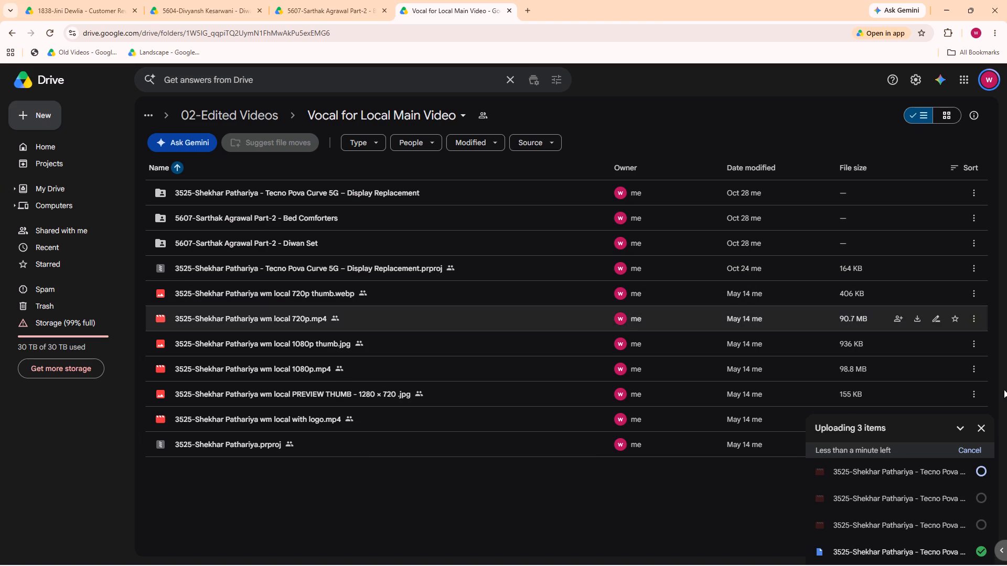
Create a folder in Vocal for Local Main Video named with the copied 3525 Tecno Pova Curve 5G – Display Replacement project title.
right_click(352, 495)
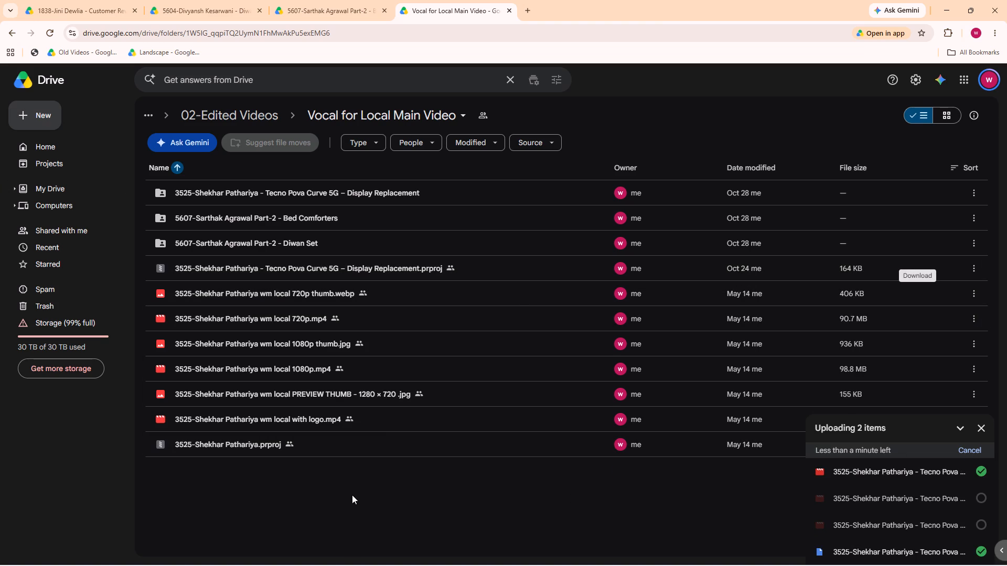
click(401, 258)
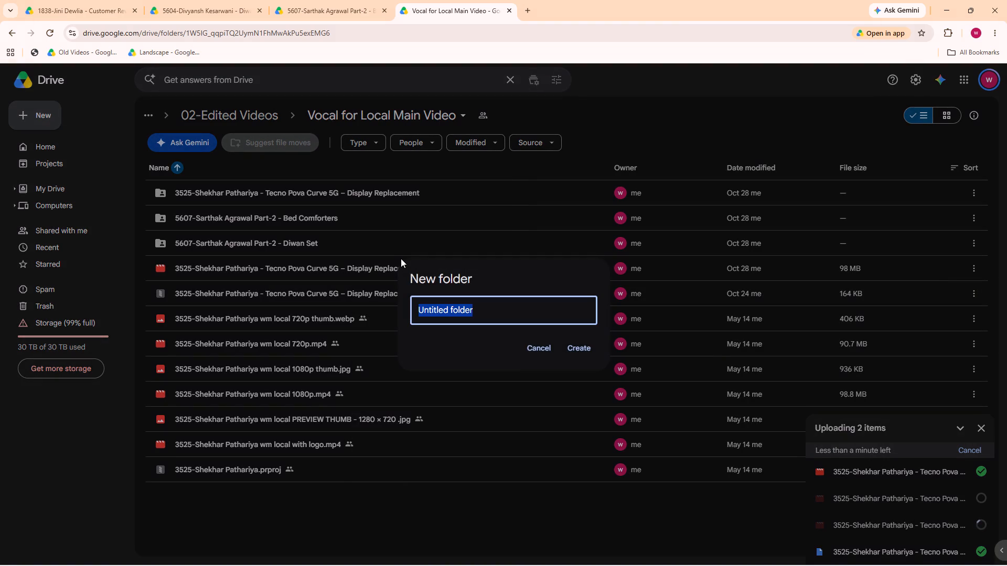
key(ctrl+v)
click(574, 347)
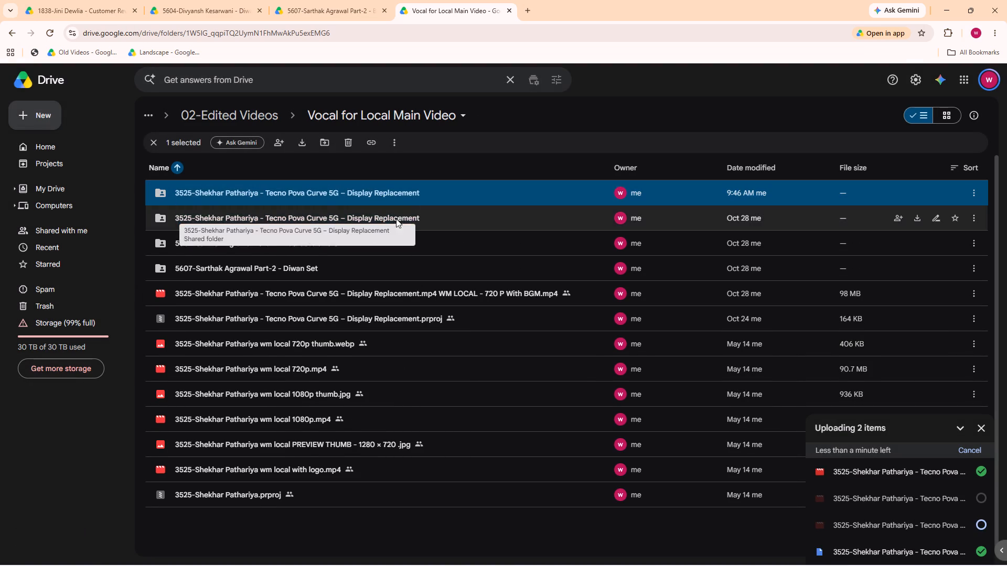
Check the contents of the older 3525 Display Replacement folder dated Oct 28 and return to Vocal for Local Main Video.
double_click(437, 215)
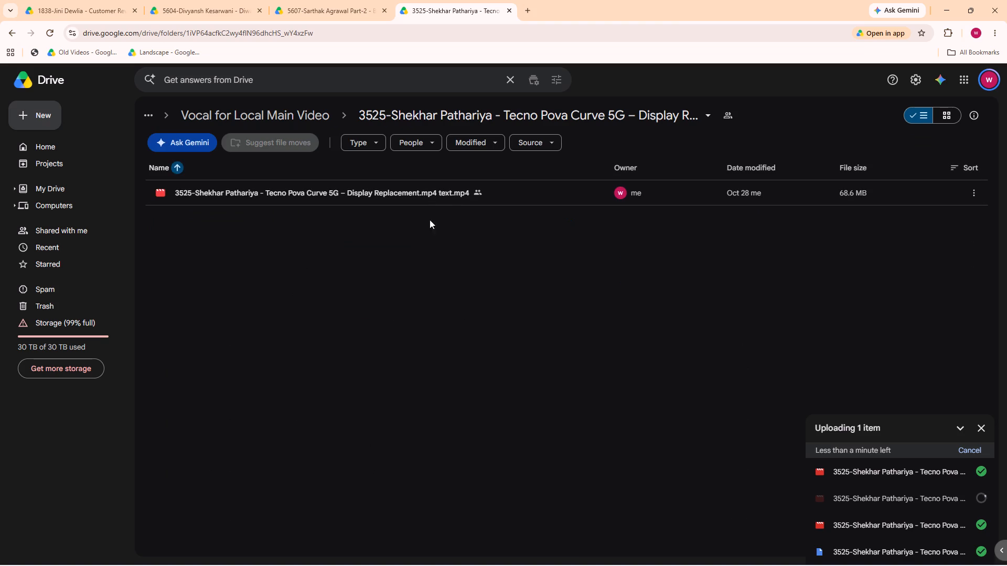
click(291, 117)
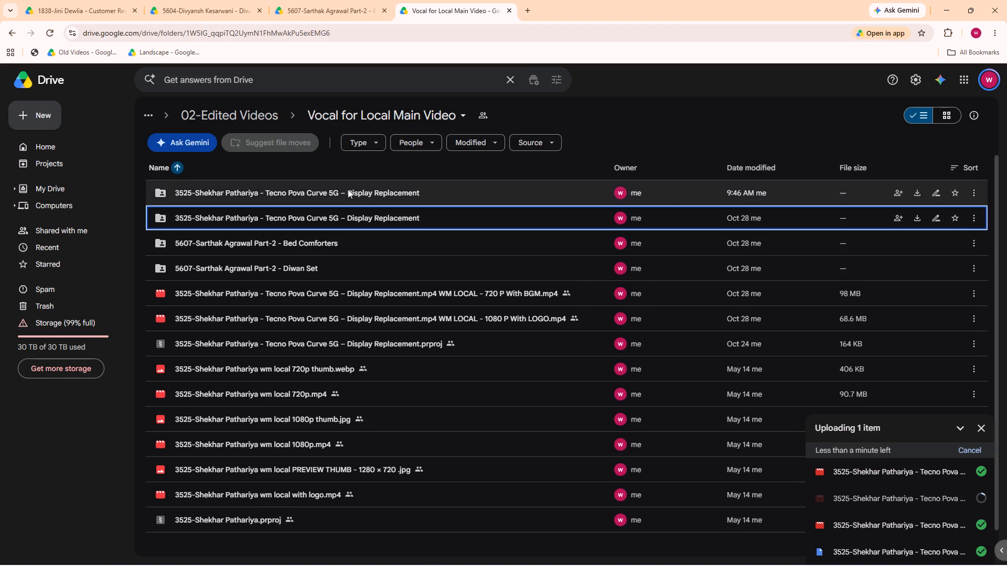
Move the duplicate 3525 Tecno Pova Curve 5G – Display Replacement folder modified at 9:46 AM to the trash.
click(348, 189)
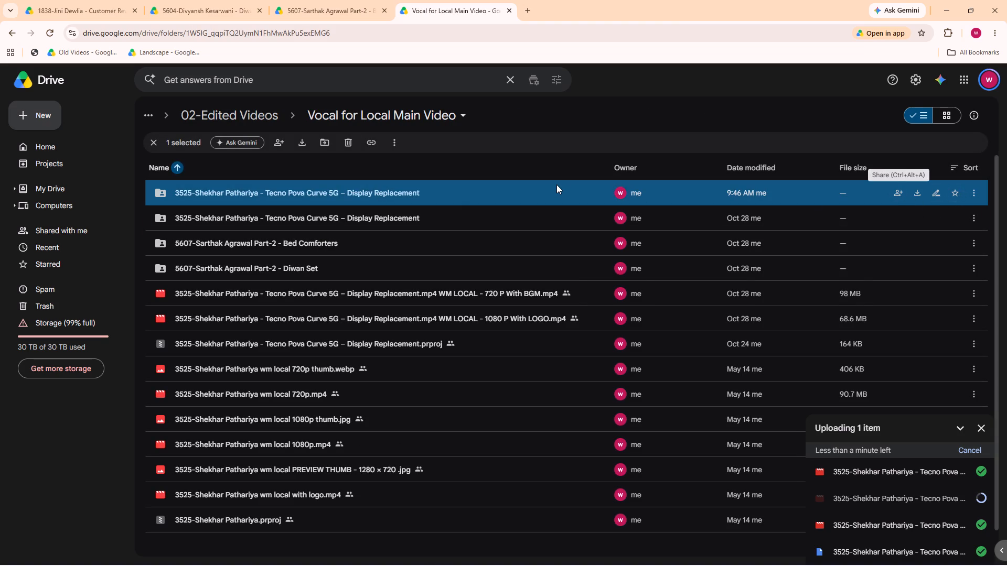
right_click(556, 184)
right_click(553, 192)
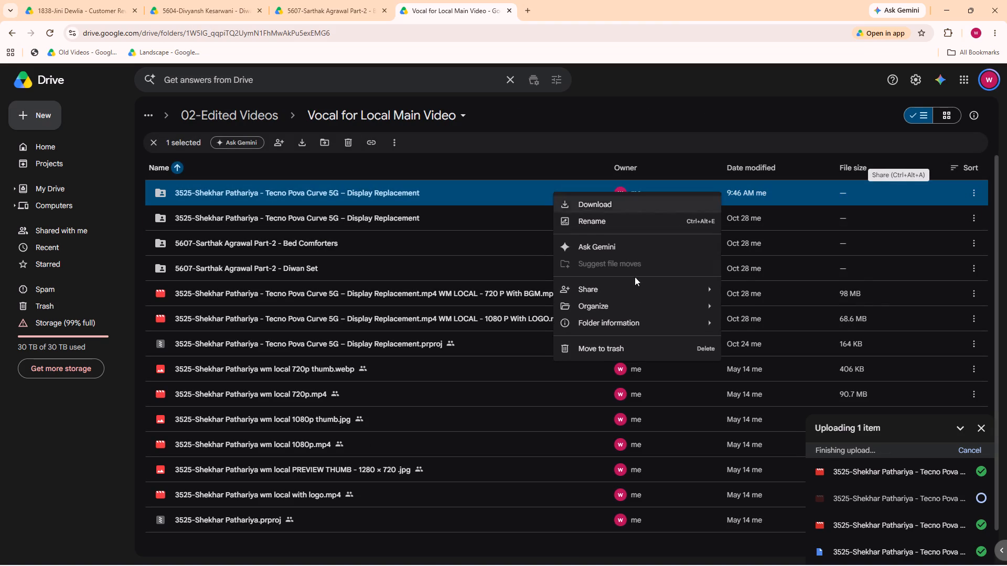
click(605, 343)
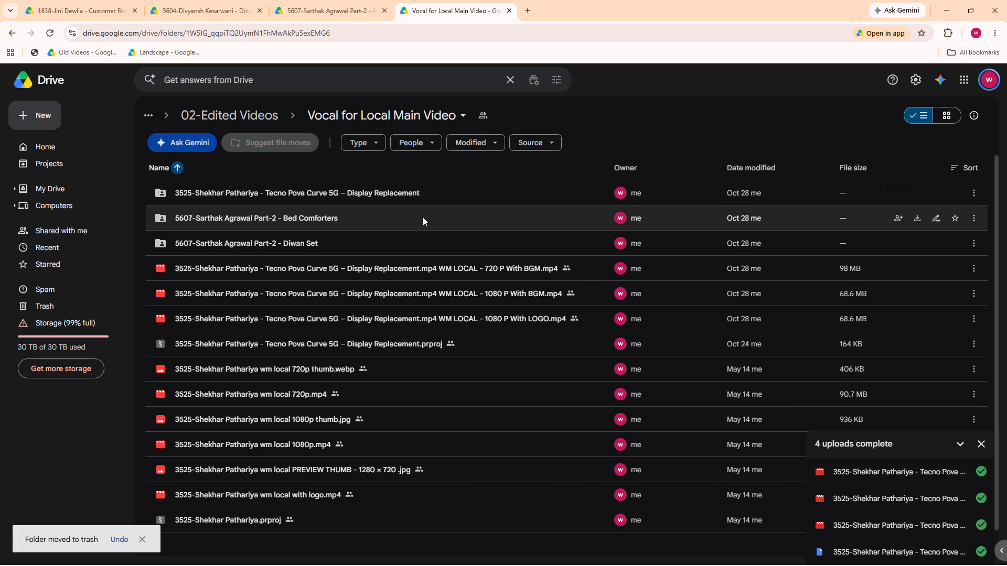
Upload the three WM LOCAL MP4 videos and the .prproj file into the remaining 3525 Tecno Pova Curve 5G – Display Replacement folder.
double_click(418, 201)
right_click(315, 269)
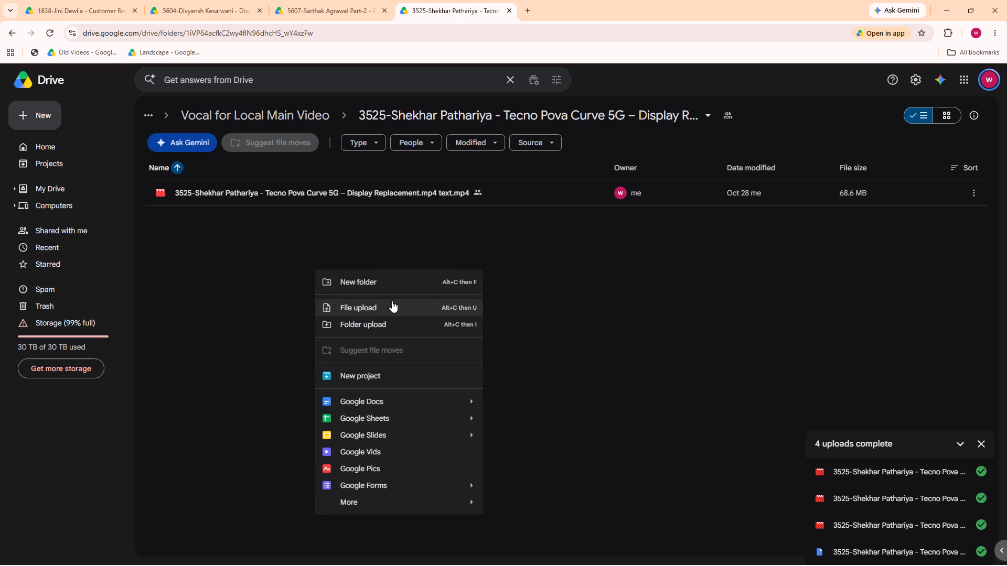
click(391, 301)
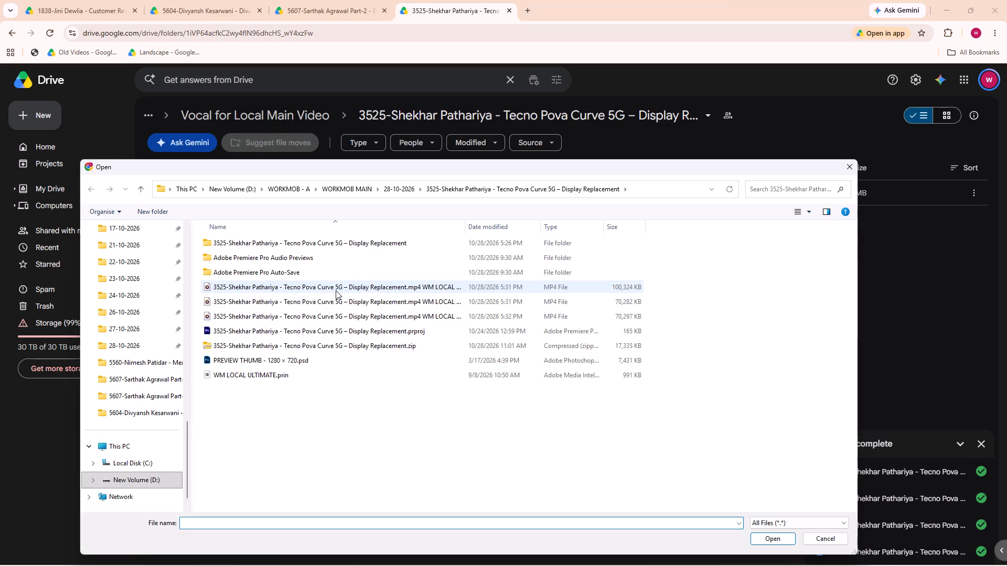
click(336, 290)
key(shift+Down)
key(shift+Down)
key(shift+Down)
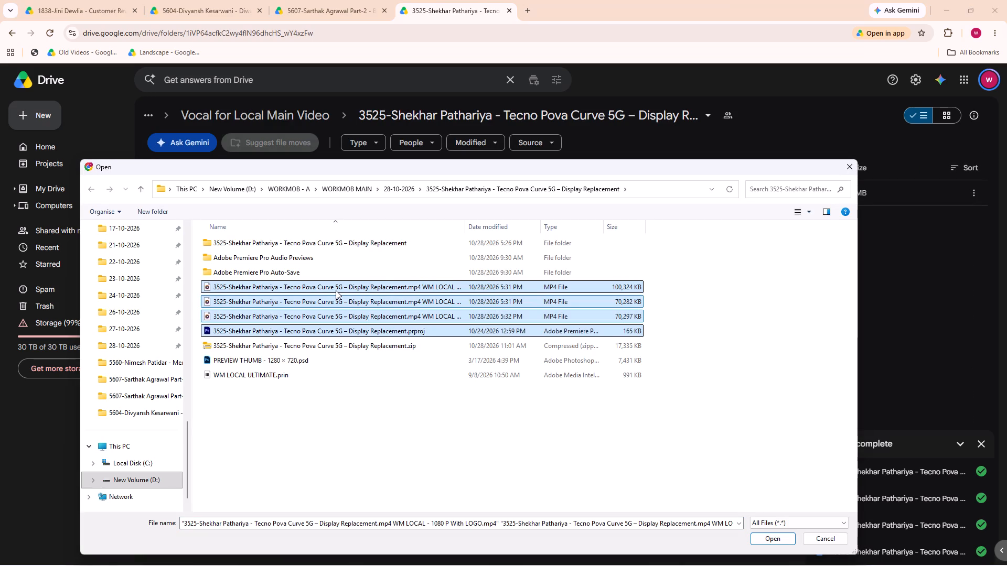
key(Return)
Upload the 3525 Tecno Pova Curve 5G - thumbs - All folder from photoshop's OUTPUT folder into the open 3525 Display Replacement folder.
right_click(310, 286)
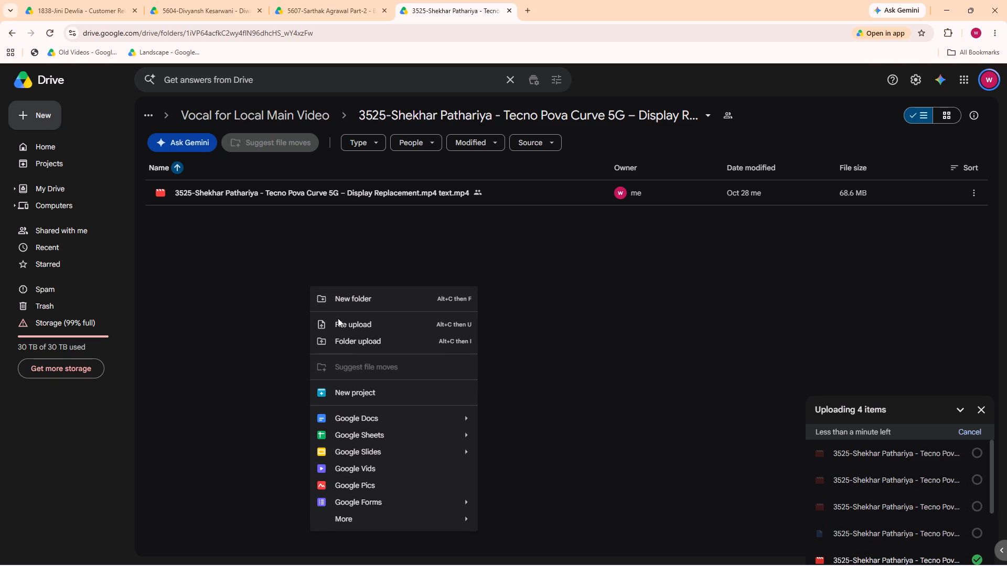
click(337, 322)
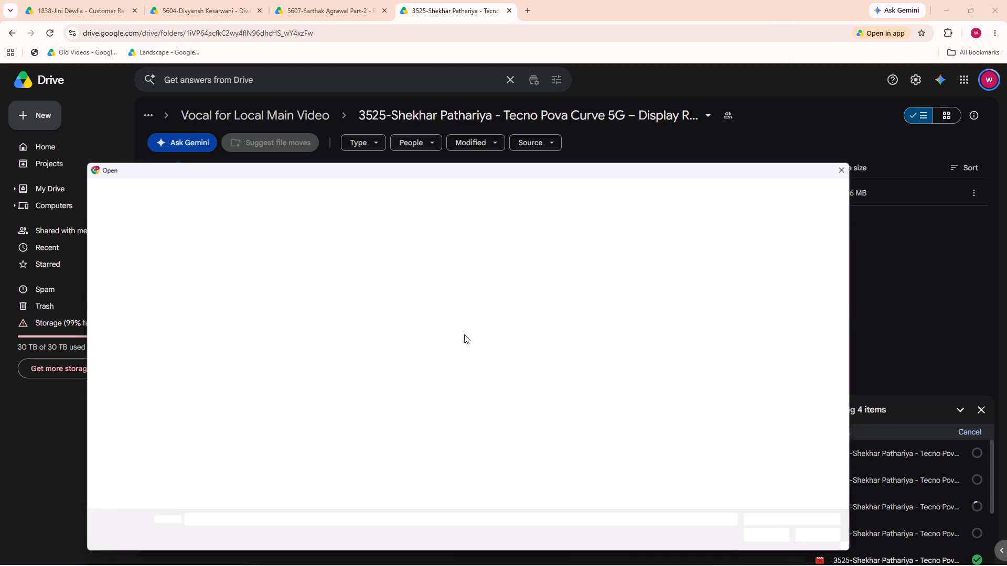
scroll(125, 332, up, 7)
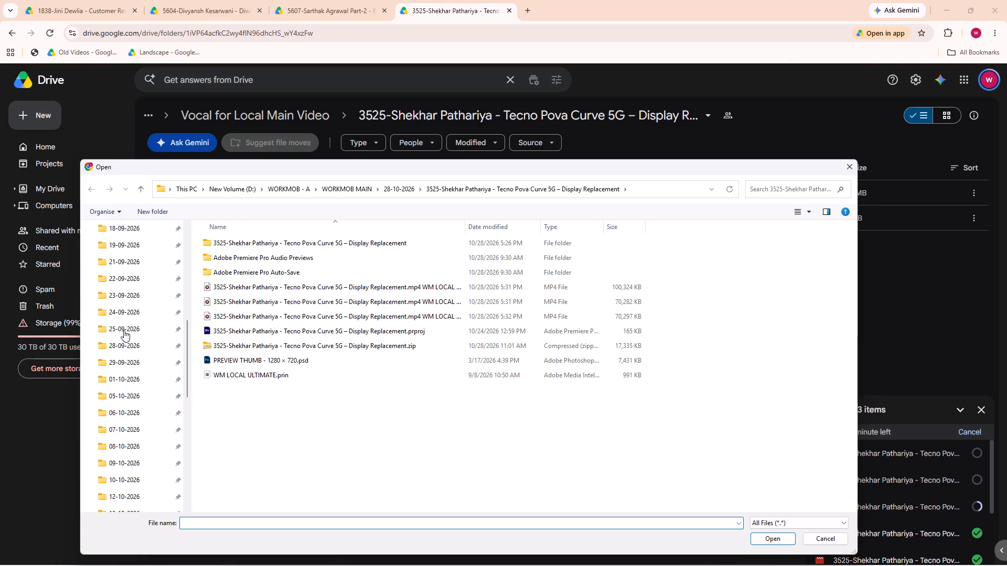
scroll(124, 332, up, 5)
click(132, 395)
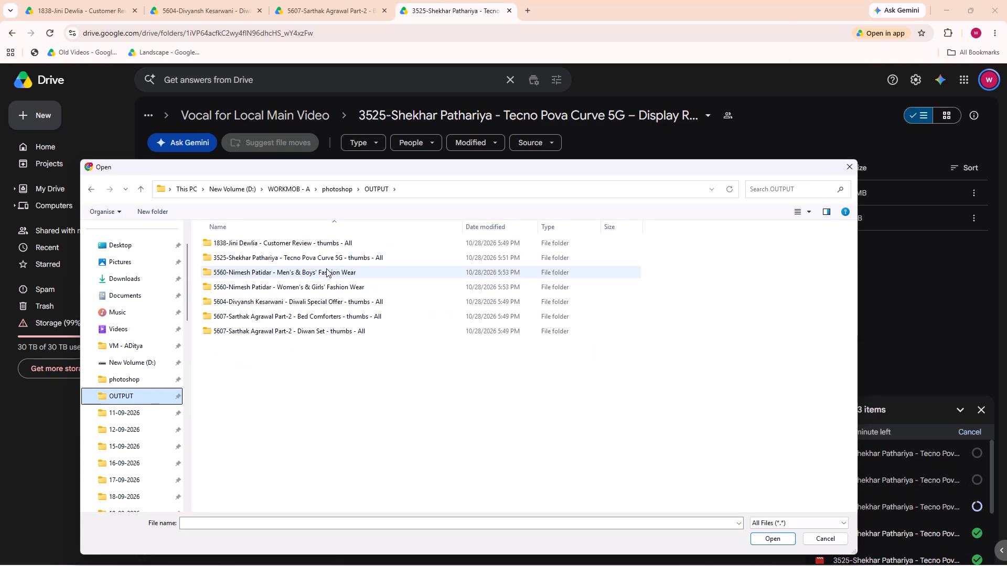
click(443, 262)
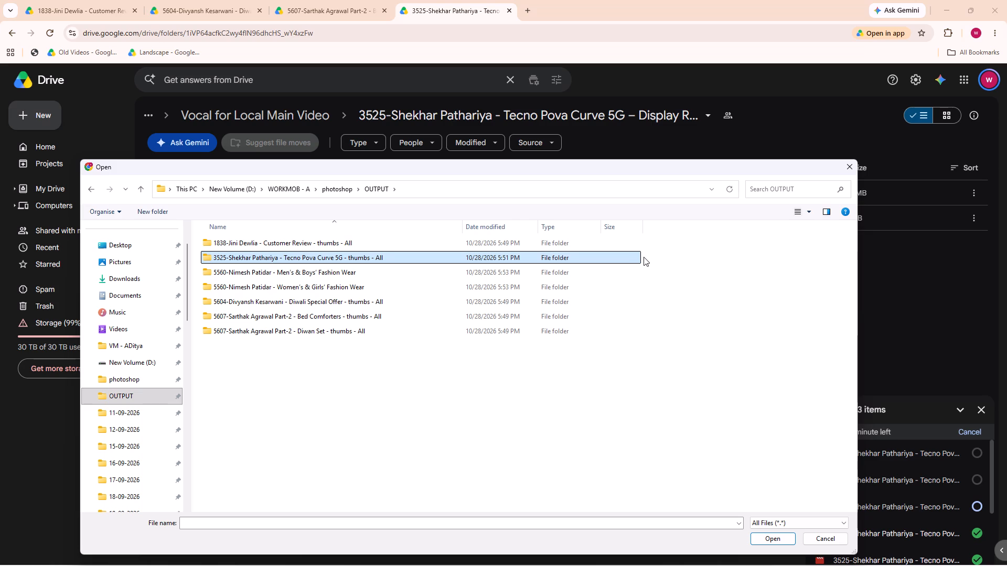
drag(634, 256, 898, 308)
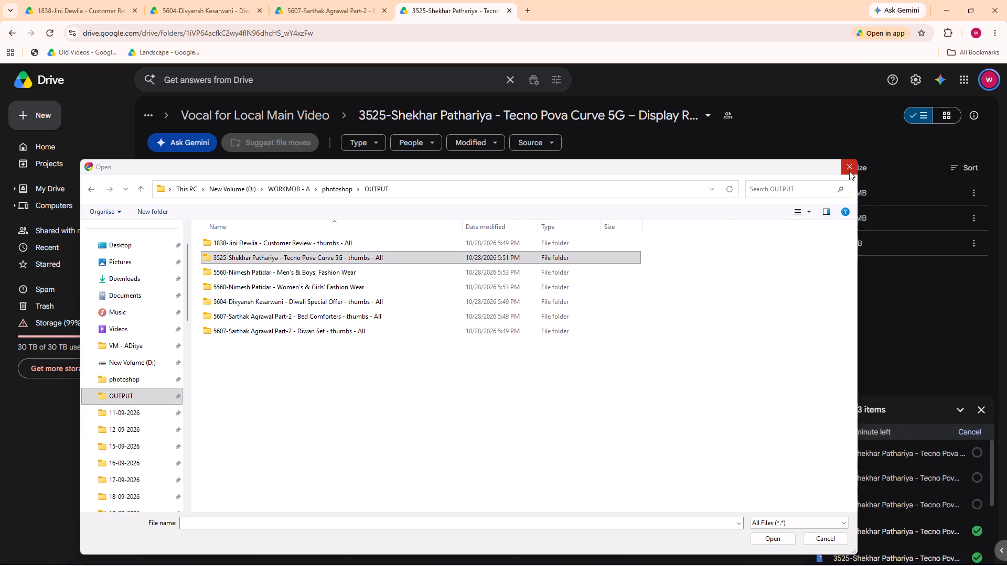
click(849, 171)
Switch to the open 5607 Part-2 folder in Drive.
click(317, 0)
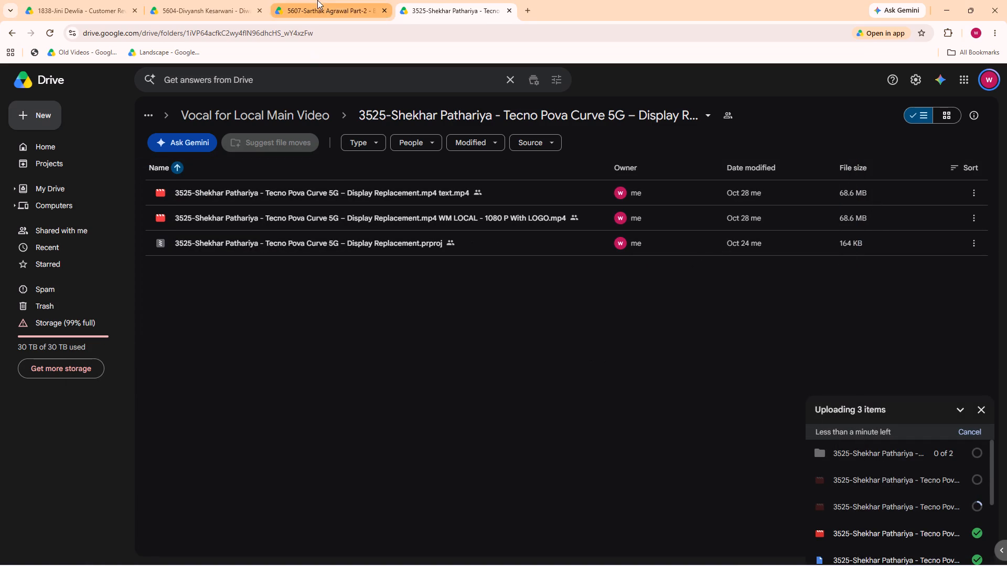
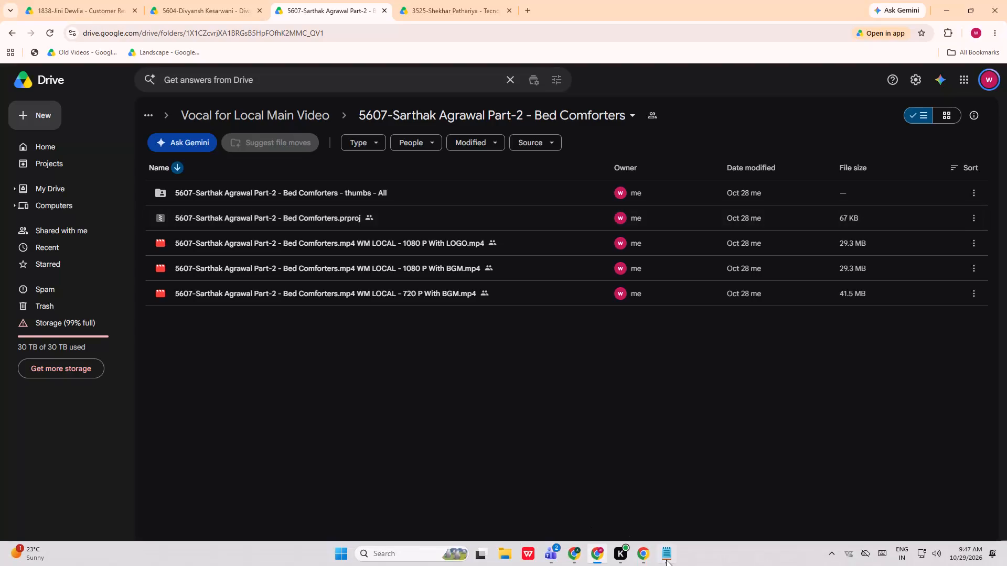
Check the Duplicate In-Text Sheet and the Video Editing Team assignment sheet in Google Sheets before returning to the 5607 Part-2 Drive folder.
click(569, 551)
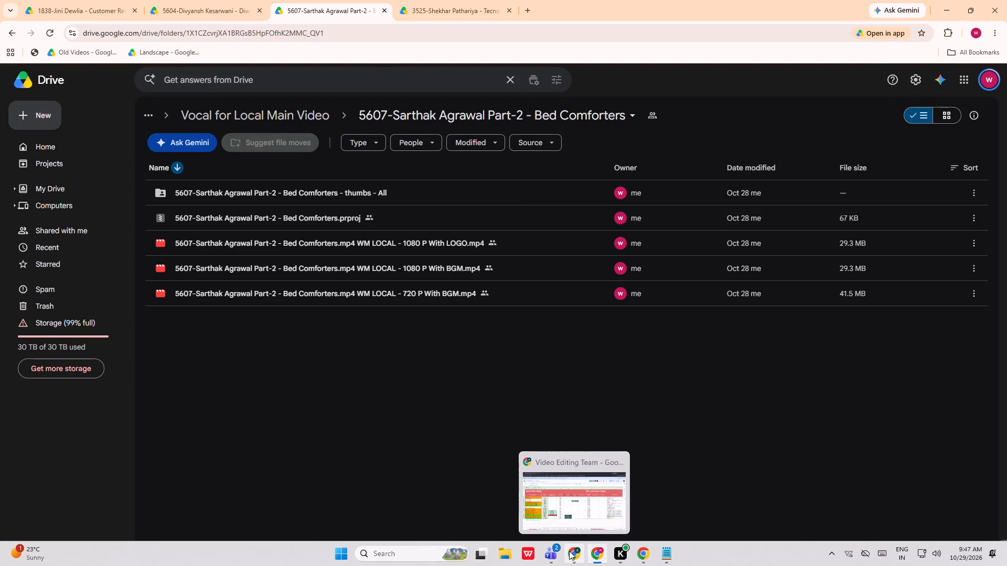
click(178, 0)
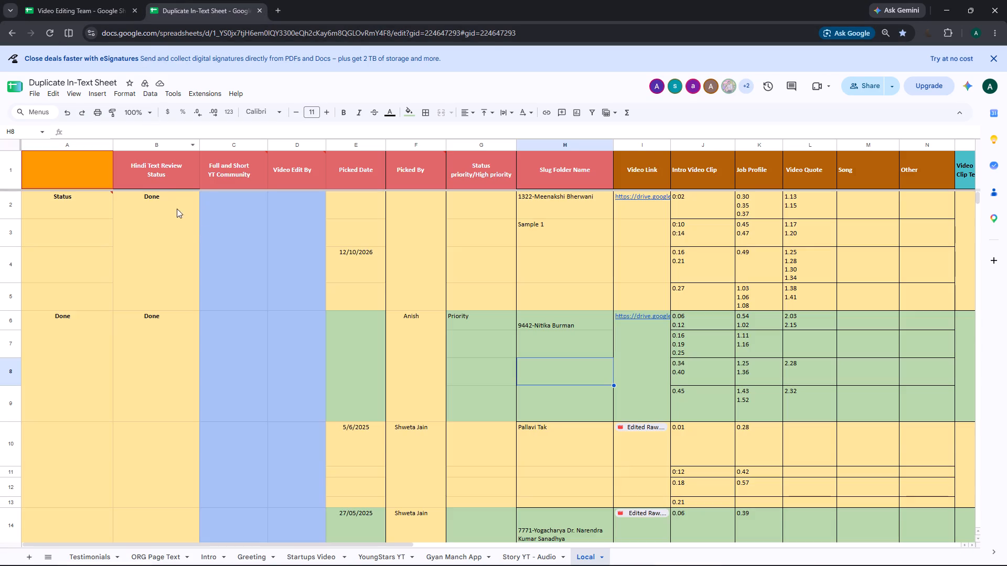
scroll(527, 255, down, 11)
click(69, 0)
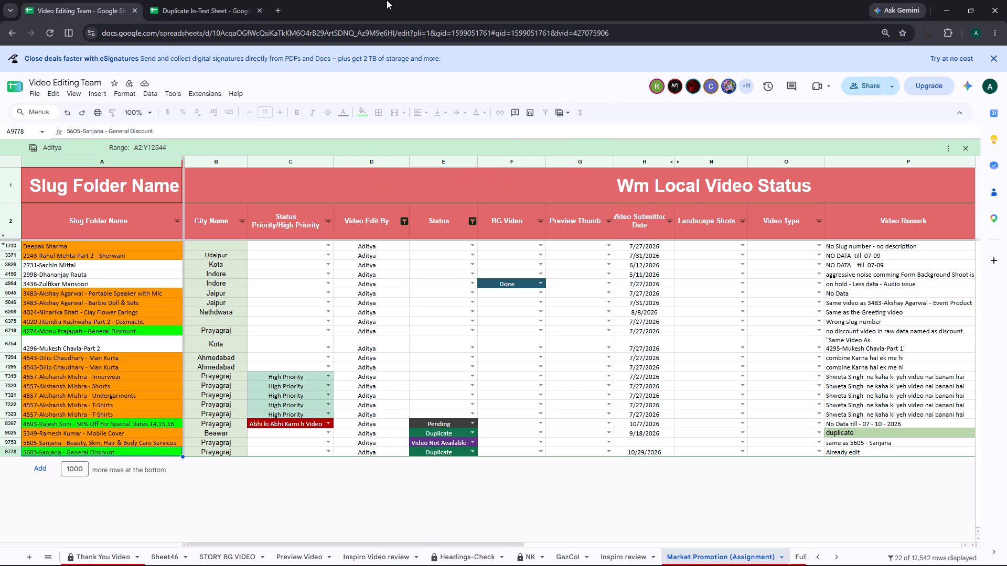
click(949, 0)
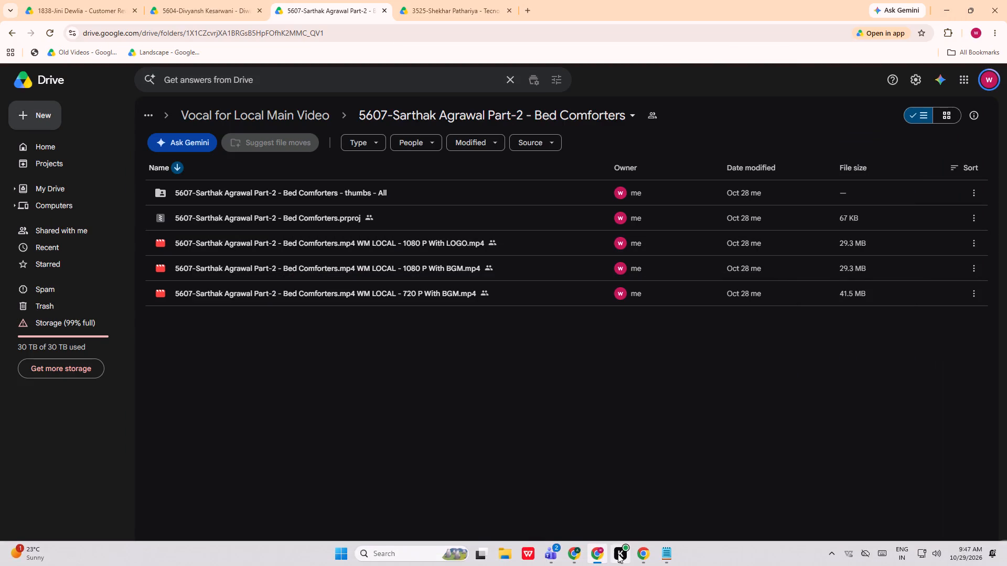
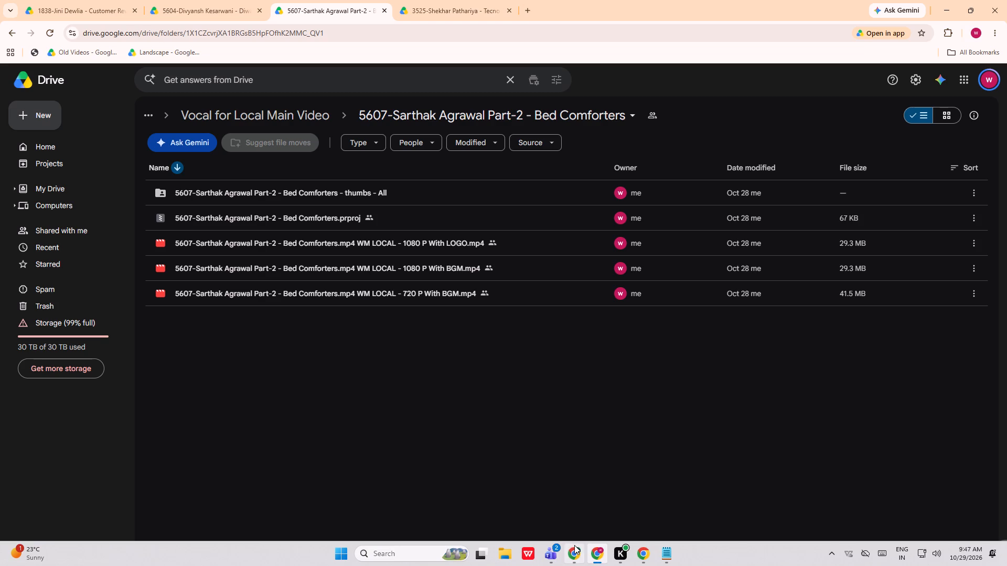
Examine the latest entries in the Market Promotion (Assignment) sheet of Video Editing Team with the Aditya filter view exited.
click(186, 0)
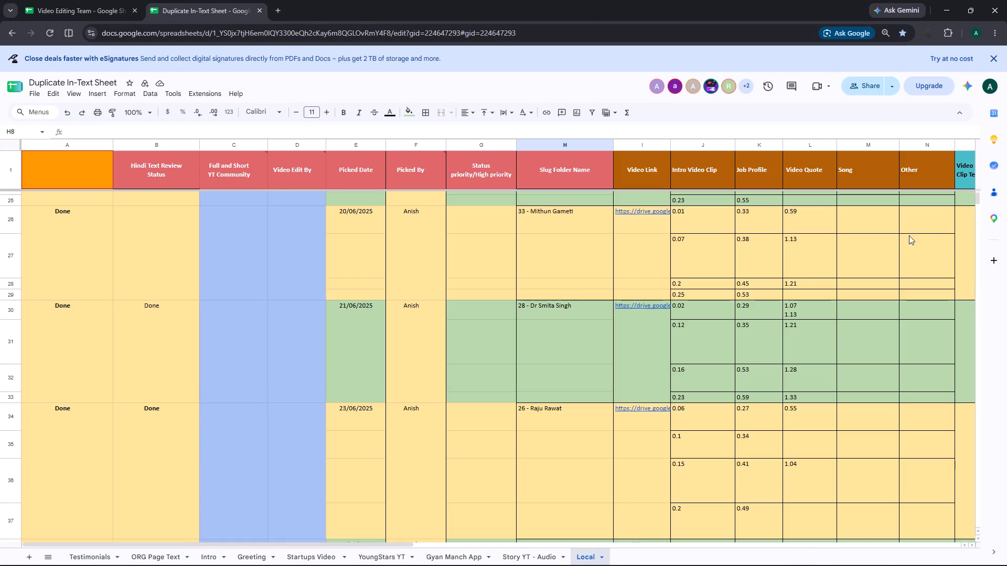
click(977, 200)
click(93, 0)
click(562, 109)
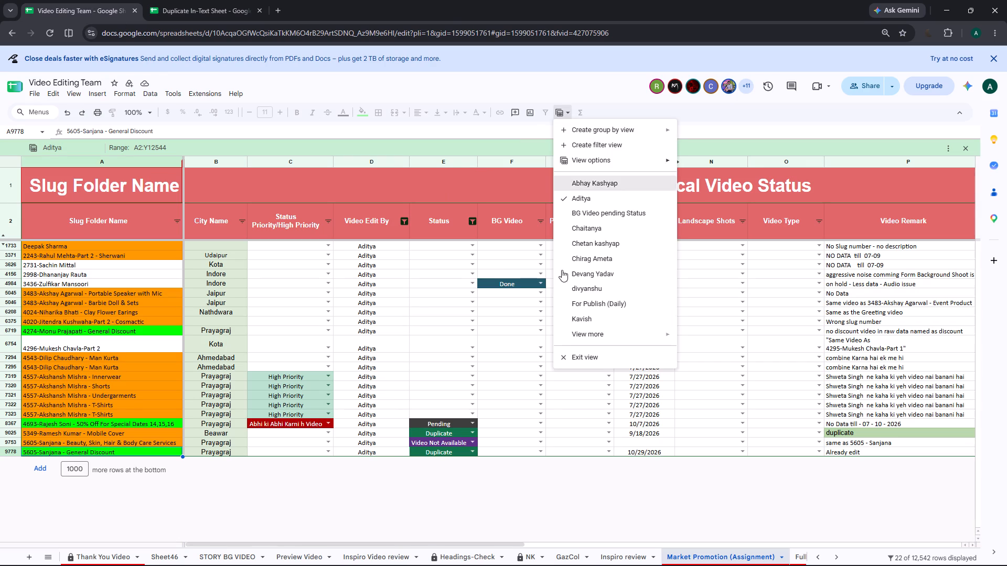
click(588, 352)
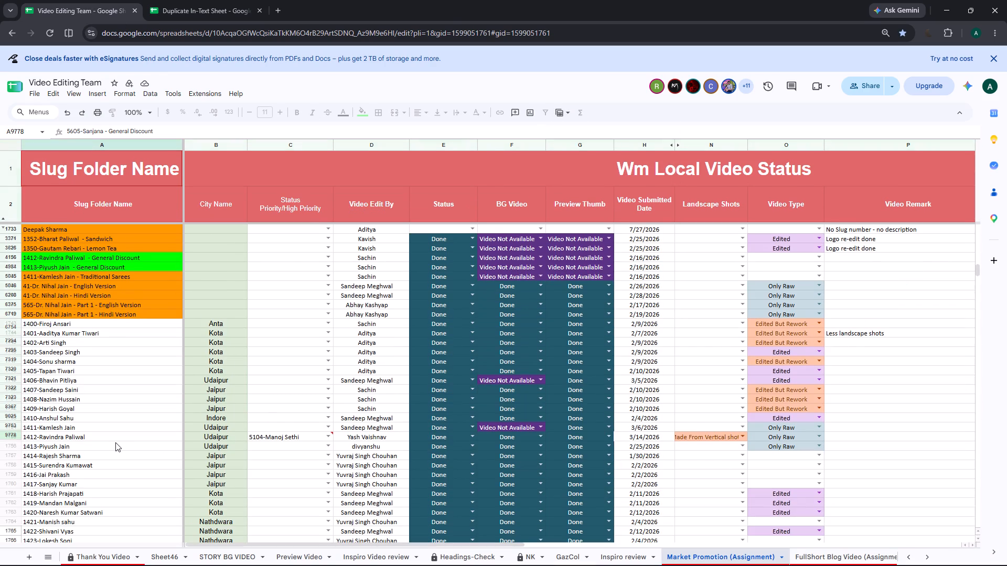
click(115, 442)
key(ctrl+Down)
key(ctrl+Down)
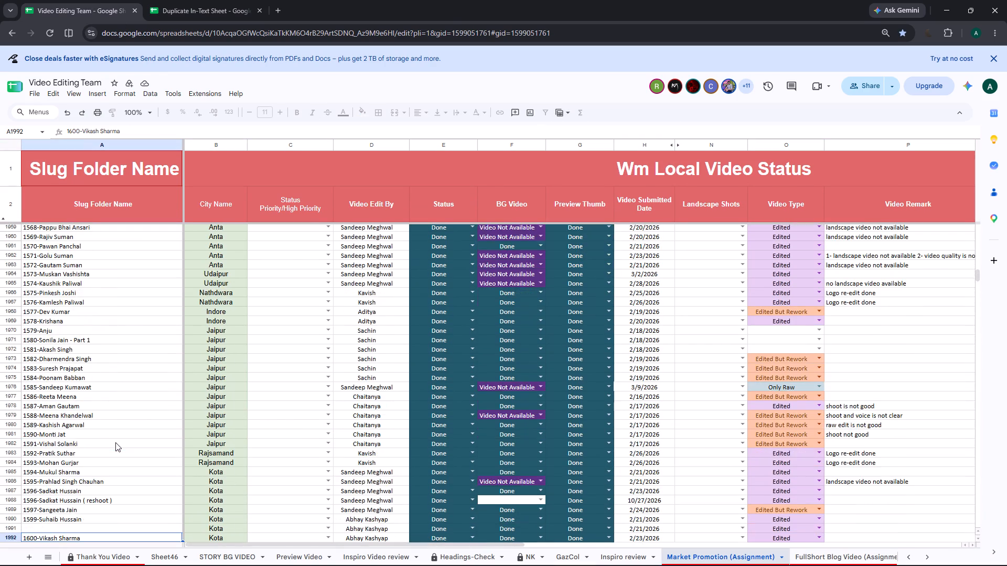
key(ctrl+Down)
key(ctrl+Down)
key(ctrl+Down)
key(ctrl+Down)
key(ctrl+Down)
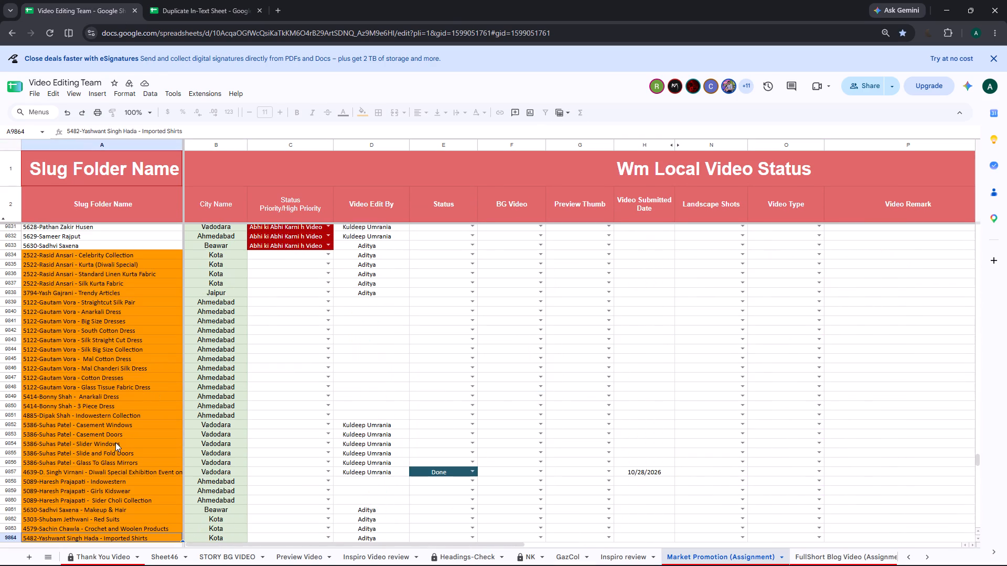
key(ctrl+Up)
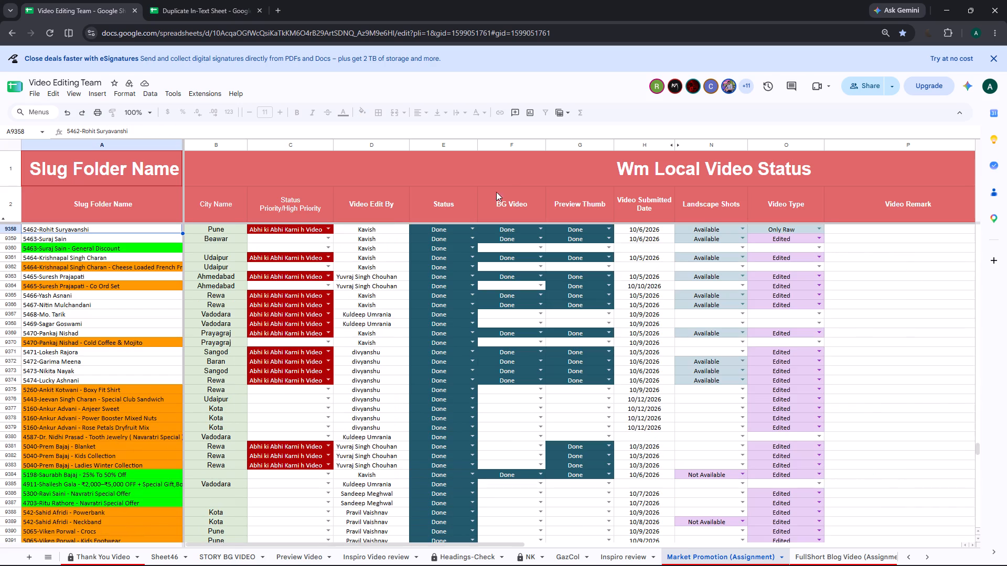
Reapply the Aditya filter view and copy the 5630 slug folder name without a product suffix.
click(555, 111)
click(595, 179)
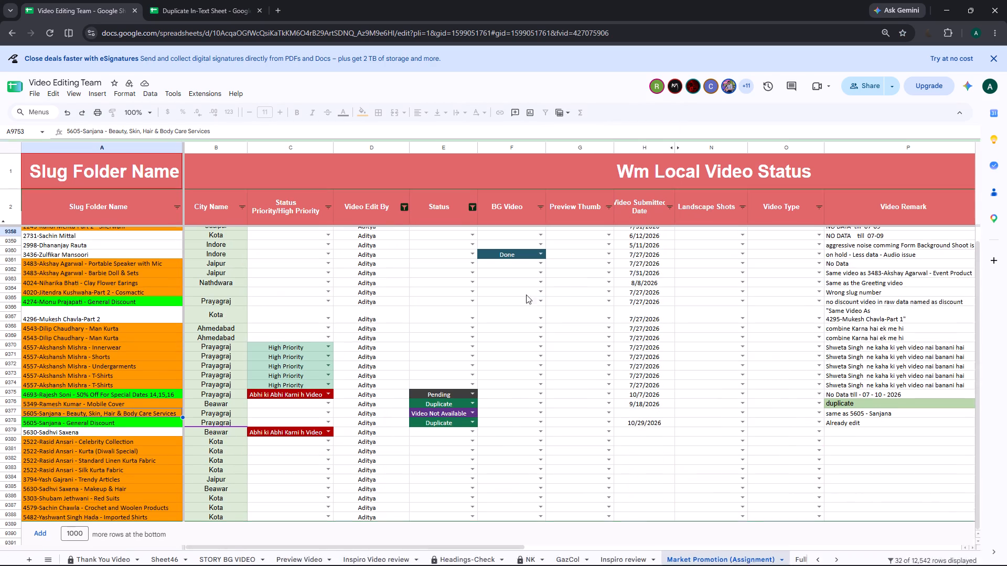
click(138, 445)
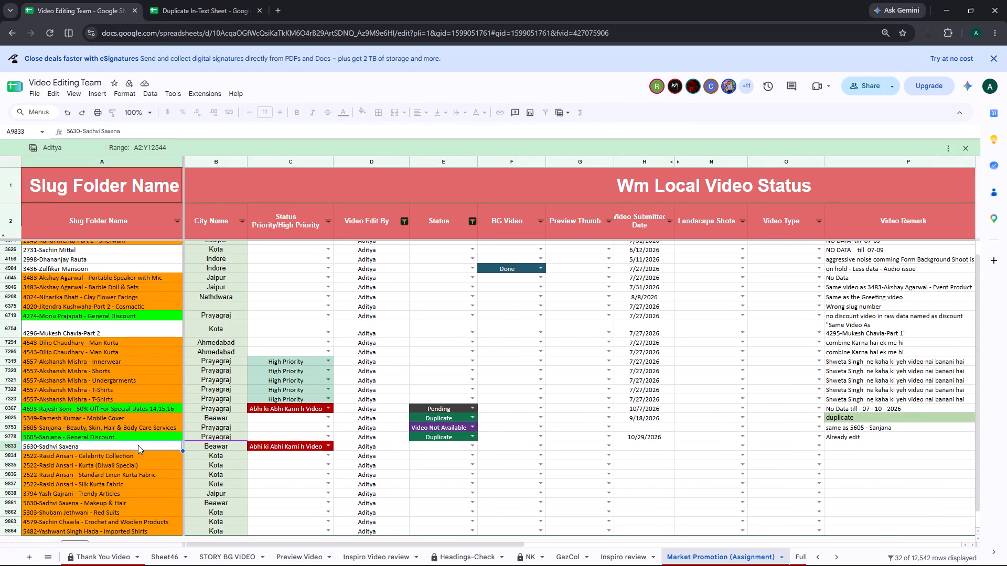
key(ctrl+c)
key(ctrl+c)
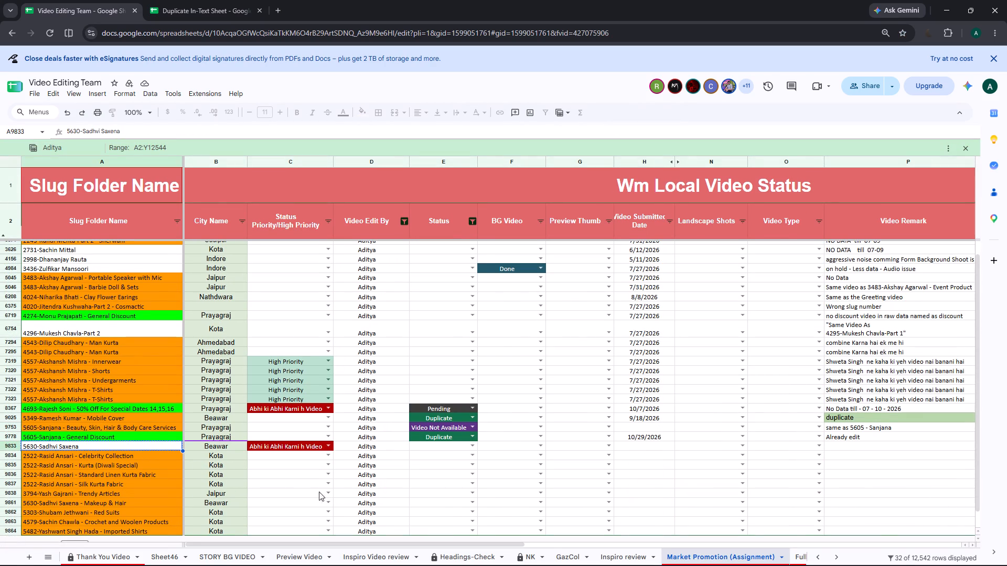
Set the Status to In-Progress for the seven filtered rows from the main 5630 entry through 5630 Makeup & Hair.
click(423, 450)
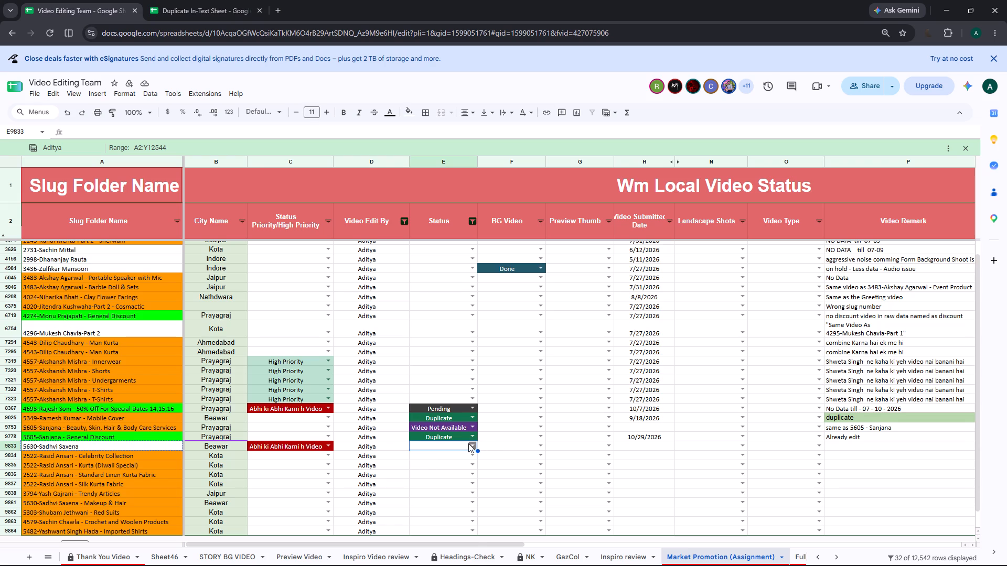
click(468, 443)
click(440, 519)
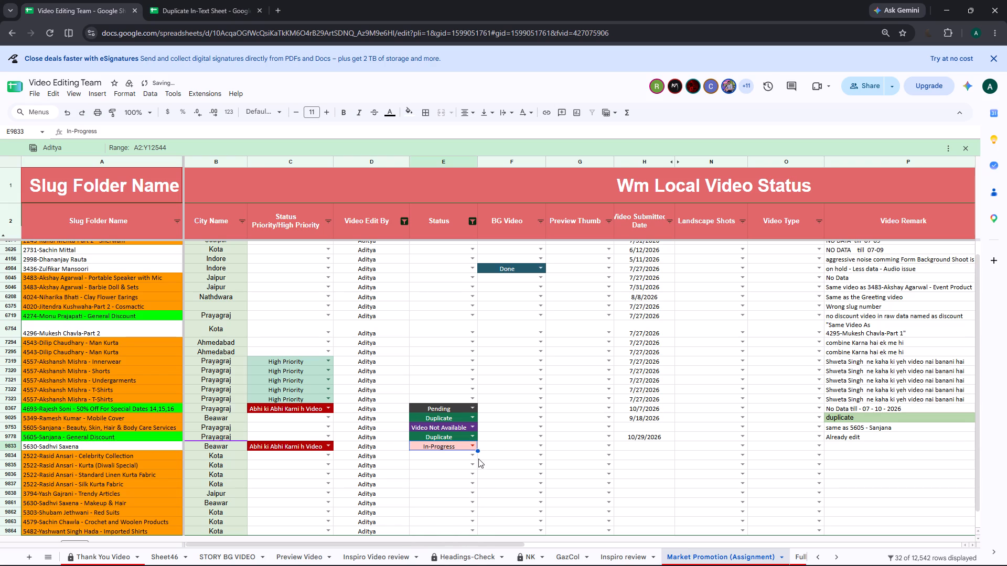
drag(478, 450, 476, 467)
drag(476, 467, 475, 487)
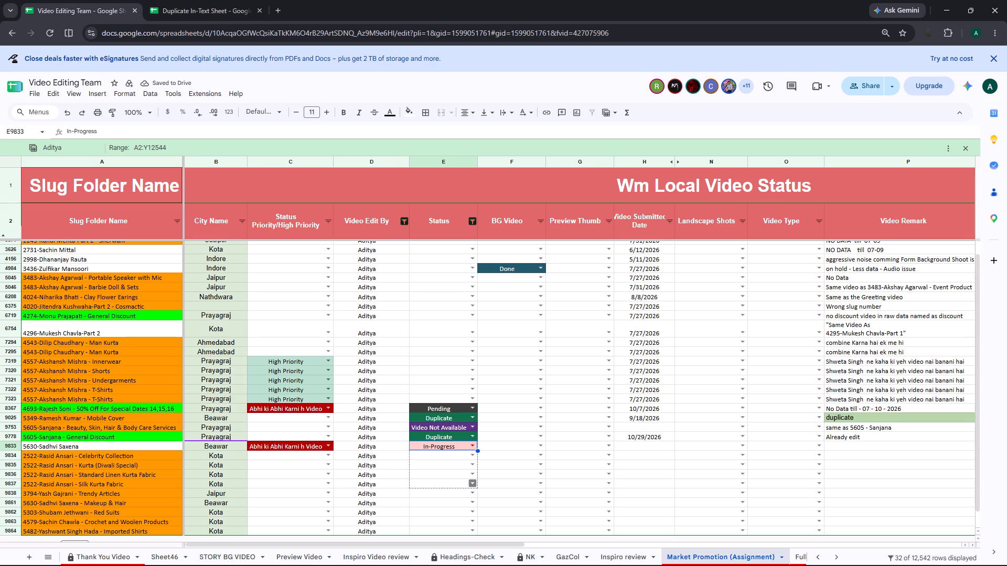
drag(475, 487, 474, 500)
Enter 10/29/2026 as the Video Submitted Date for the same seven rows, from 5630 through 5630 Makeup & Hair.
click(639, 443)
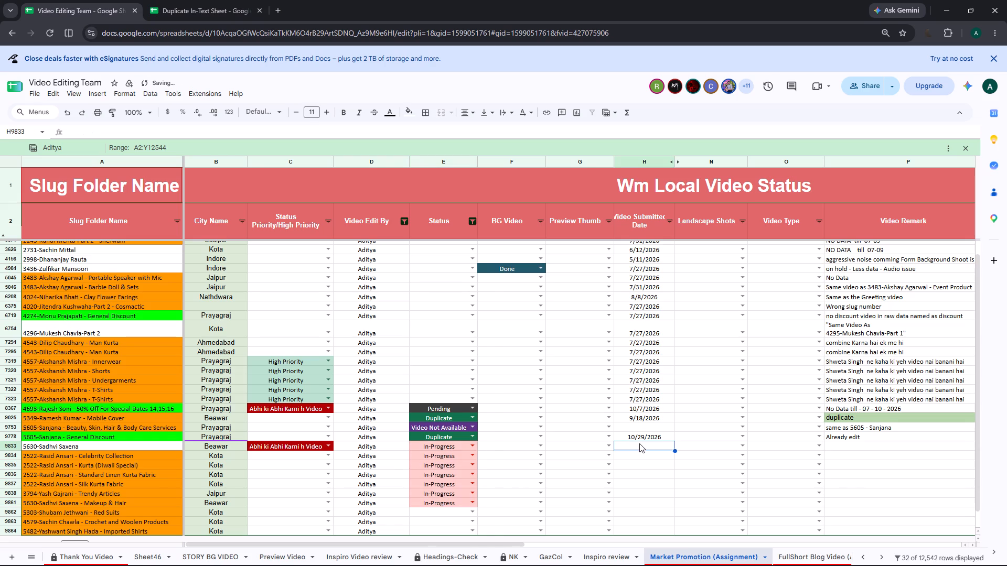
key(shift+Down)
key(shift+Down)
key(shift+Down)
key(shift+Down)
key(shift+Down)
key(shift+Down)
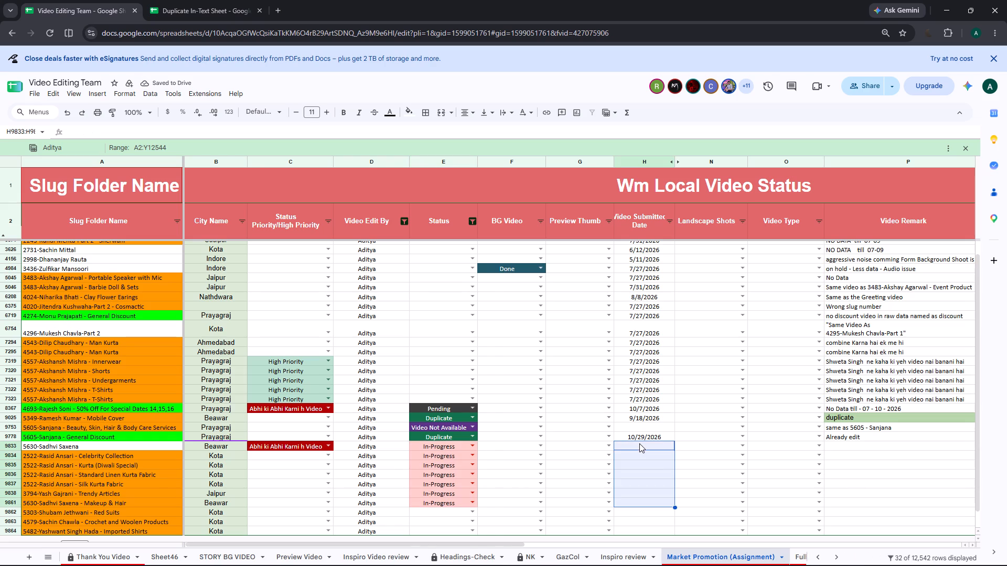
key(ctrl+semicolon)
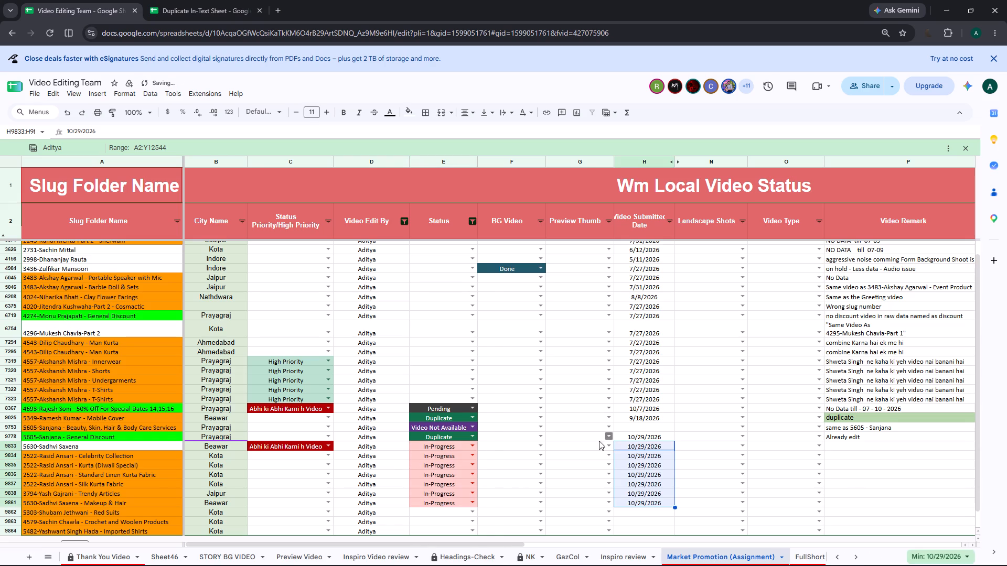
Copy the main 5630 slug folder name, search for it in Google Drive and open the matching folder.
click(78, 448)
key(ctrl+c)
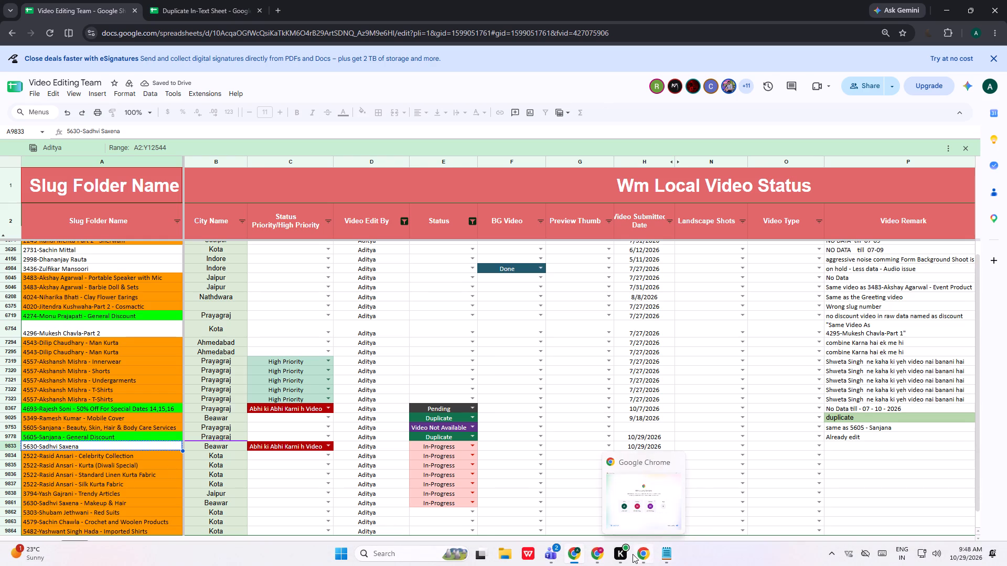
click(588, 551)
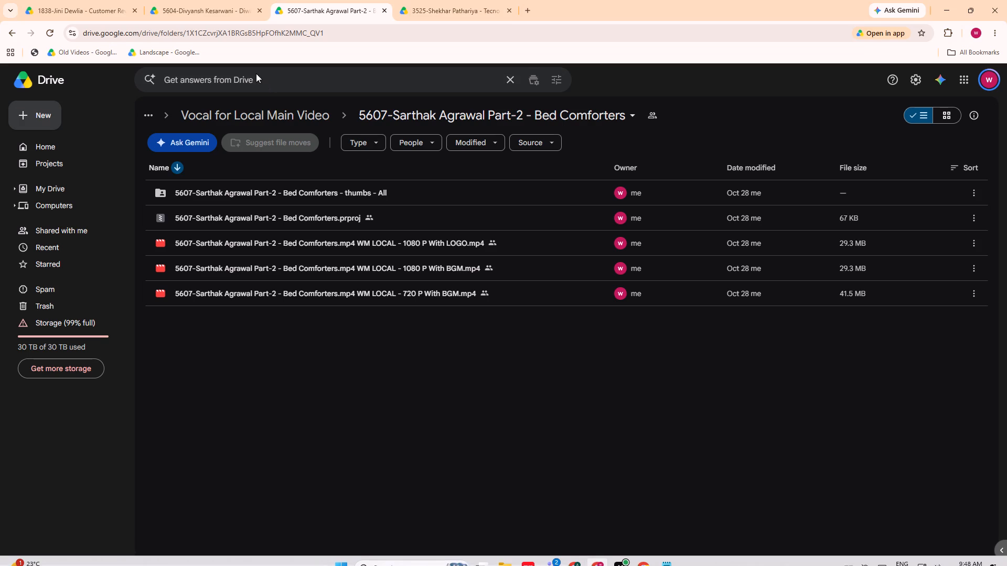
click(256, 73)
key(ctrl+v)
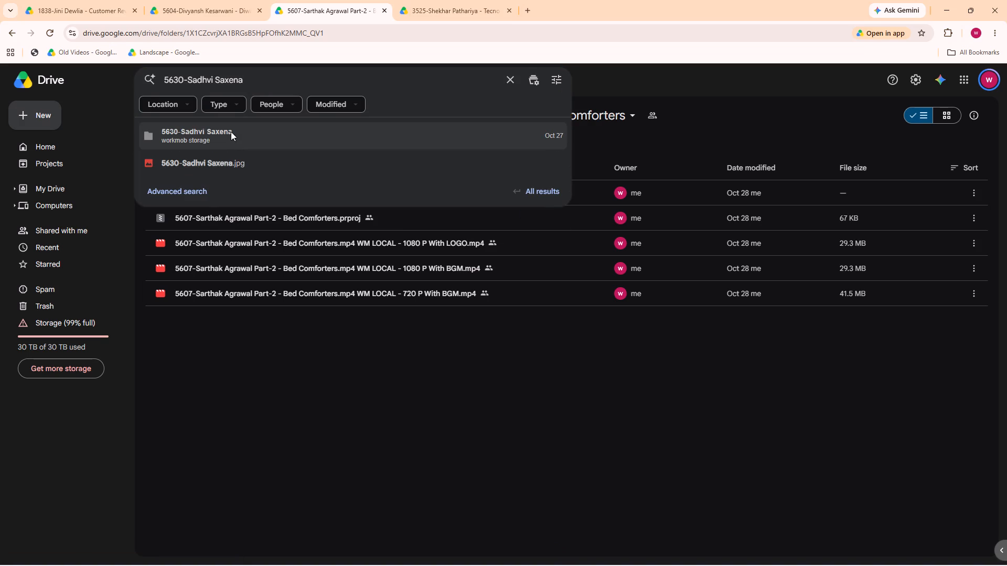
click(230, 129)
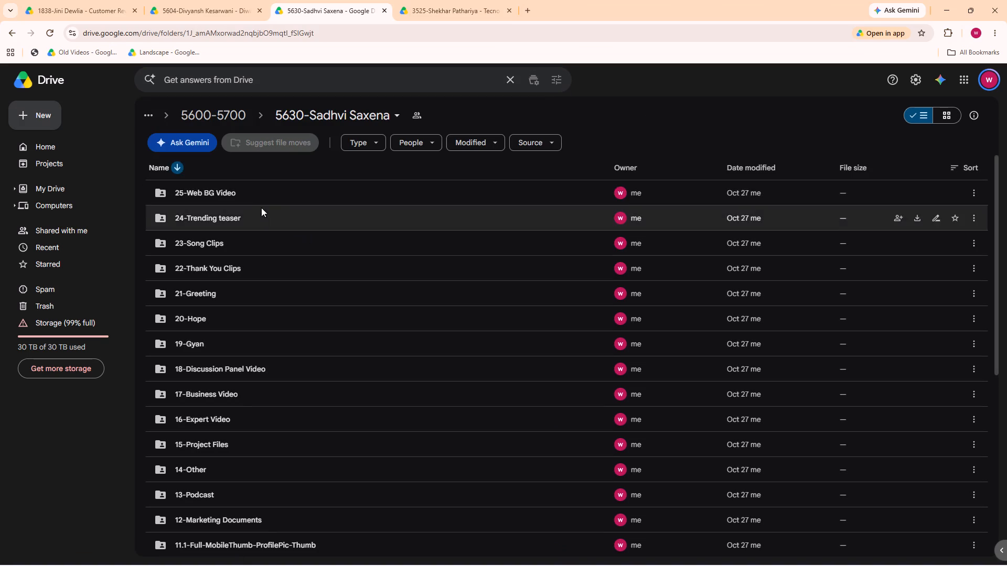
Sort the 5630 folder by name ascending, open 01-Raw Files and copy the share link of Edited Raw Video.mp4.
click(173, 170)
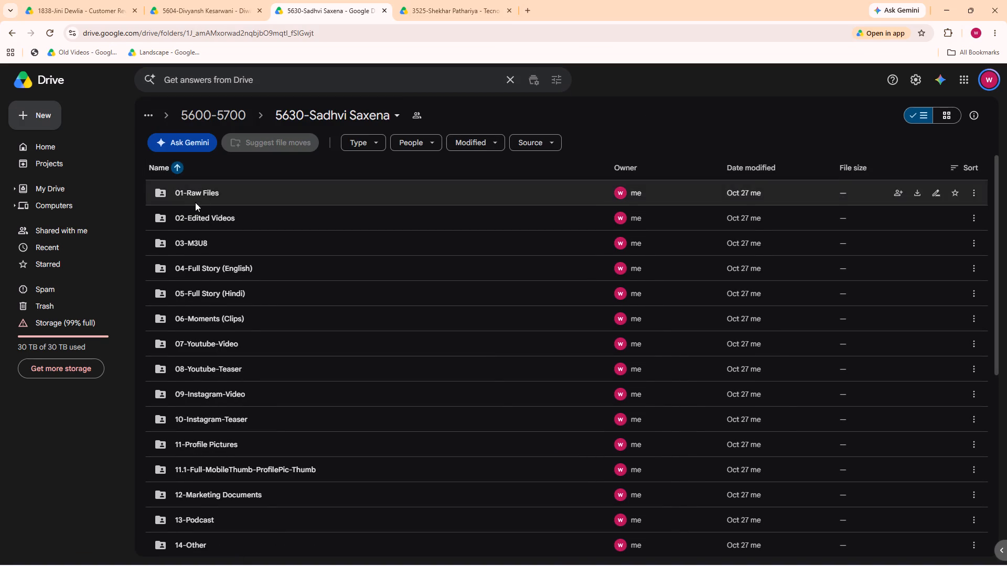
double_click(247, 194)
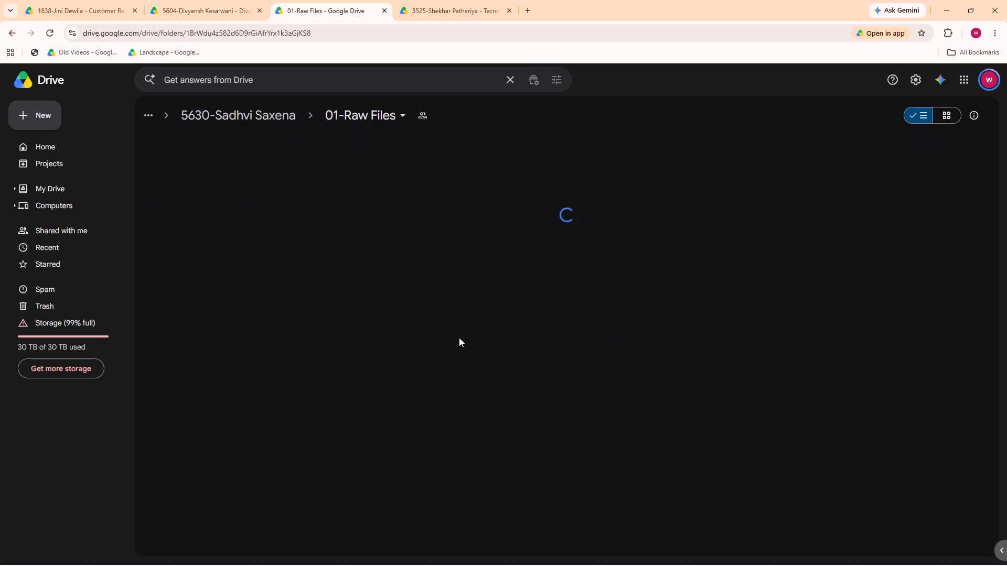
scroll(451, 310, down, 7)
scroll(400, 412, down, 5)
scroll(369, 445, down, 3)
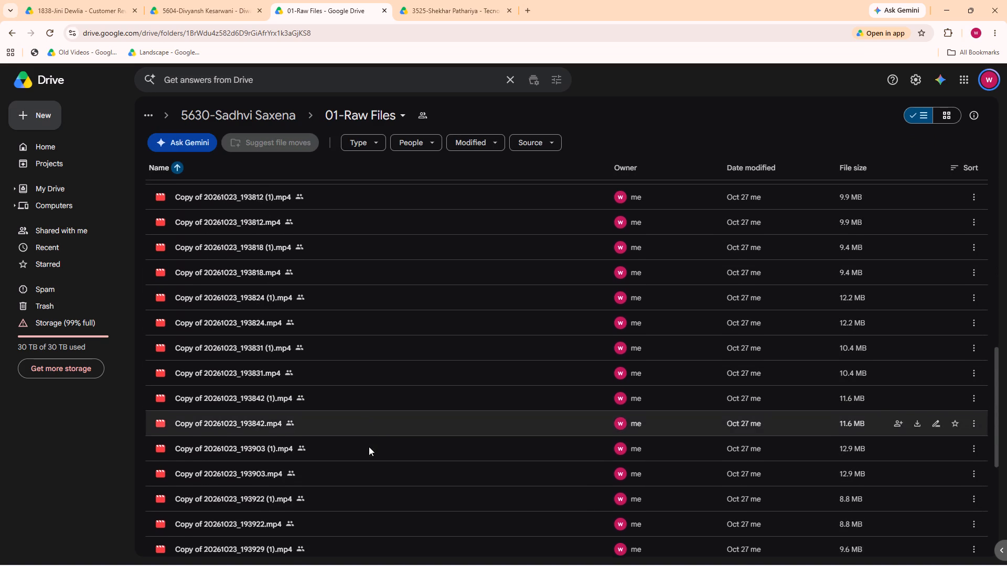
scroll(355, 469, down, 18)
scroll(351, 476, down, 3)
click(328, 471)
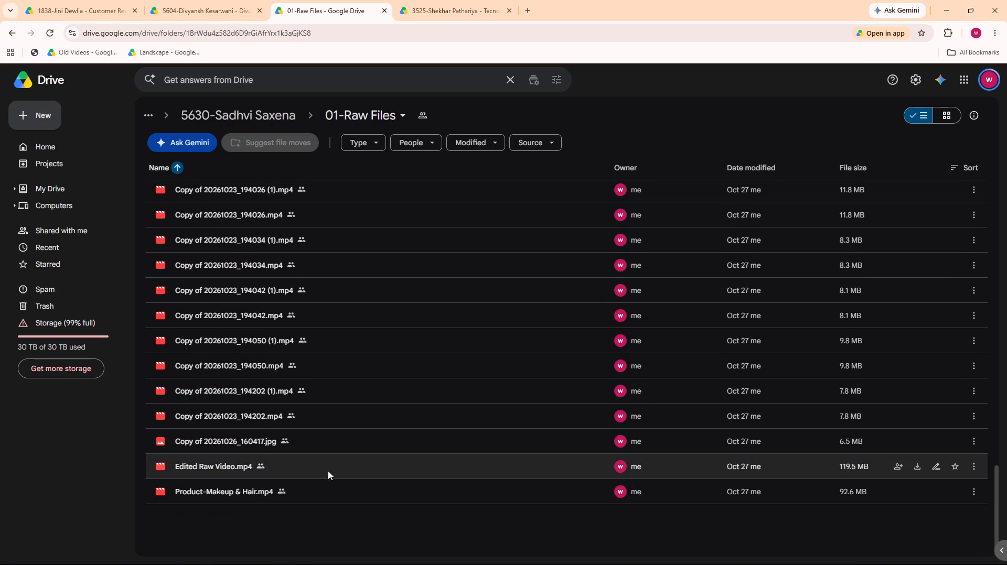
right_click(328, 471)
click(361, 402)
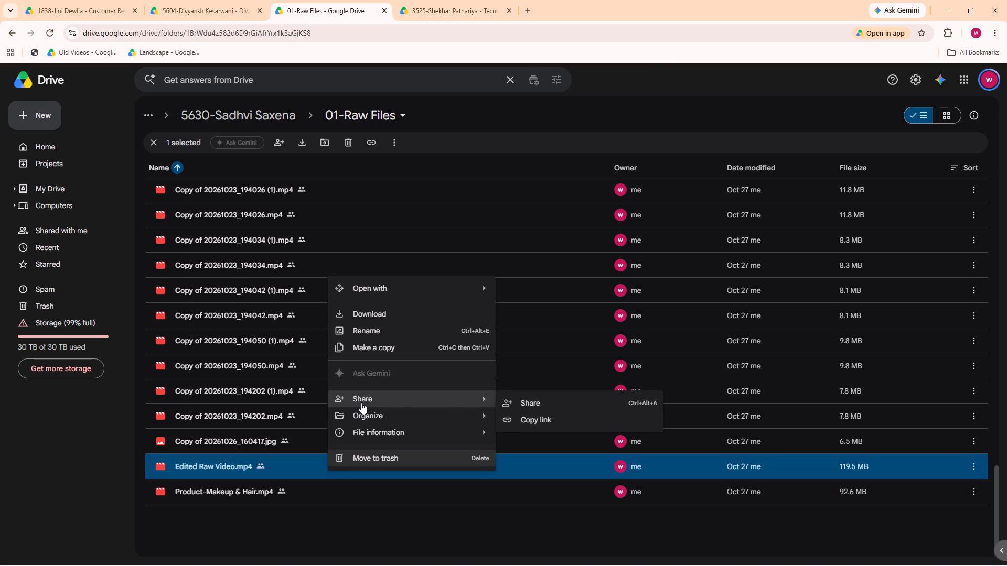
click(551, 421)
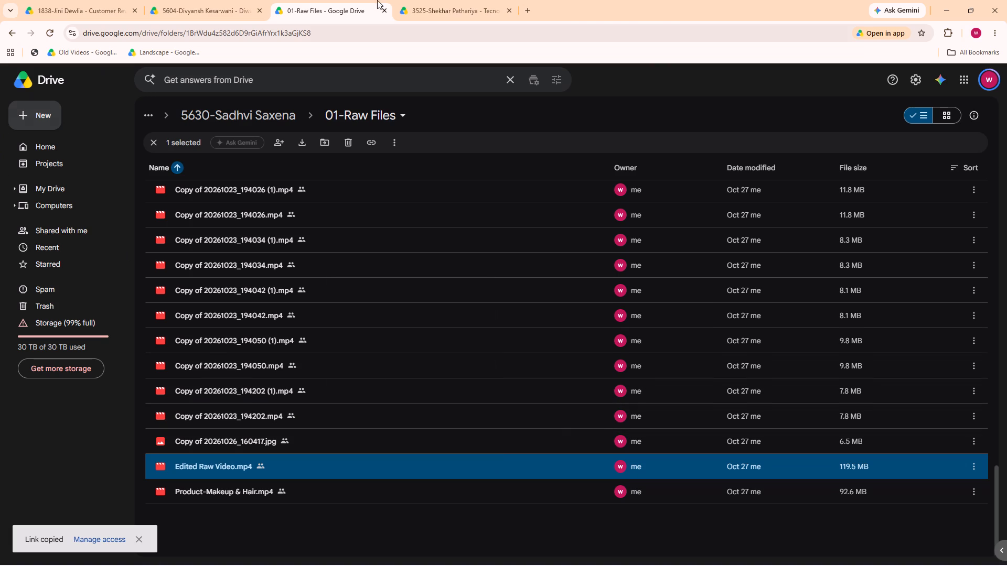
In the Local sheet of Duplicate In-Text Sheet, paste the copied raw video link as plain text into Video Link cell I40207.
click(946, 0)
click(202, 1)
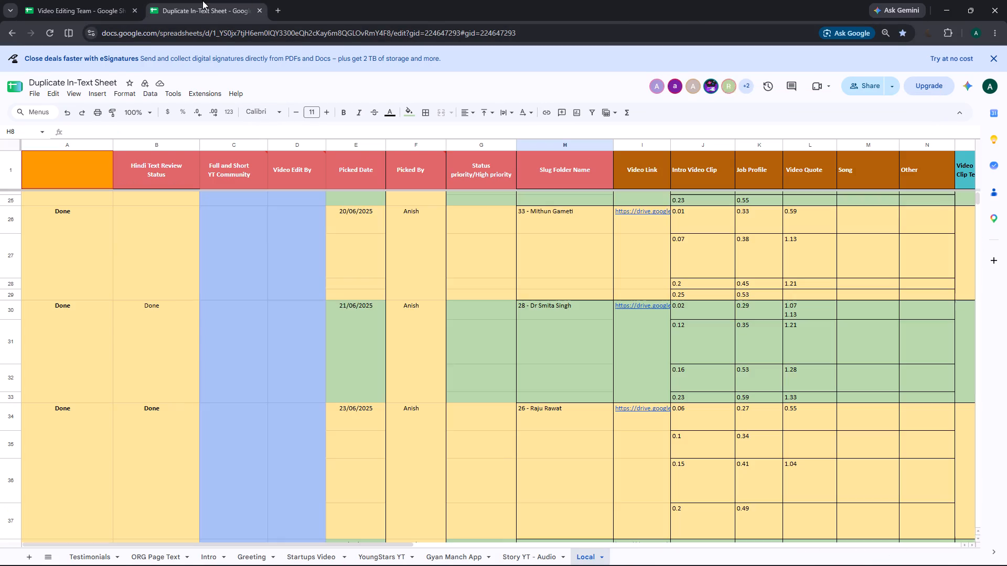
scroll(619, 274, down, 5)
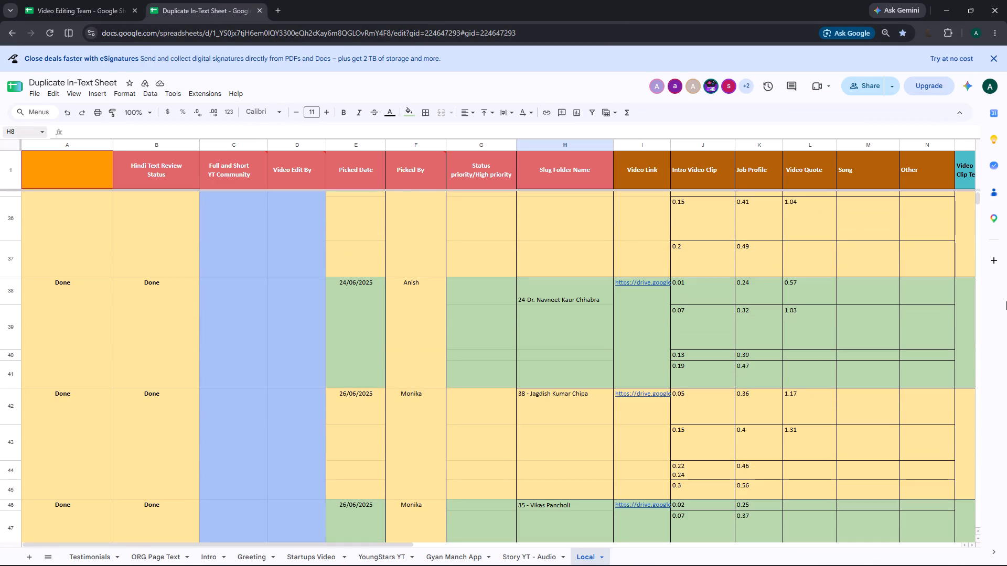
drag(978, 201, 957, 378)
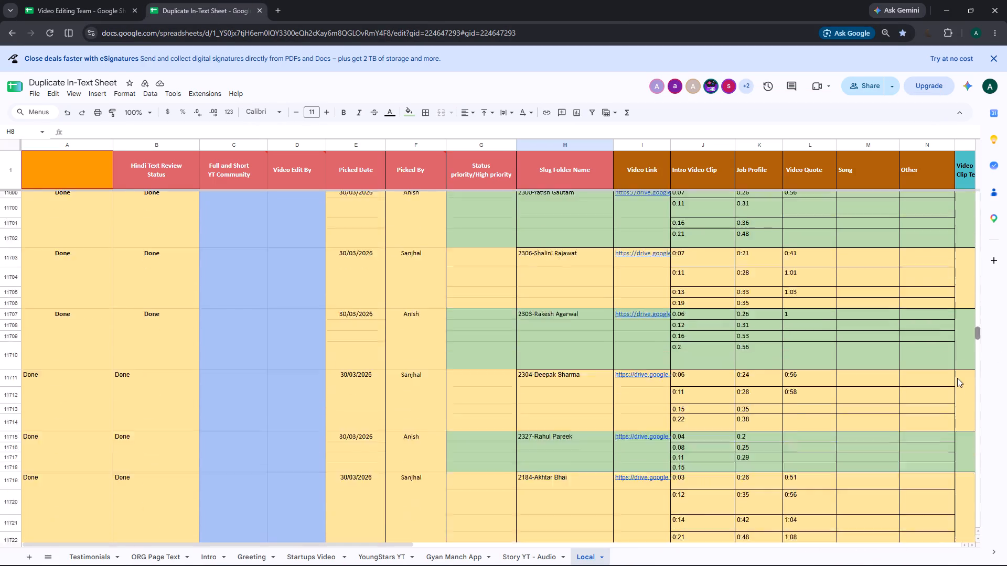
drag(957, 378, 981, 489)
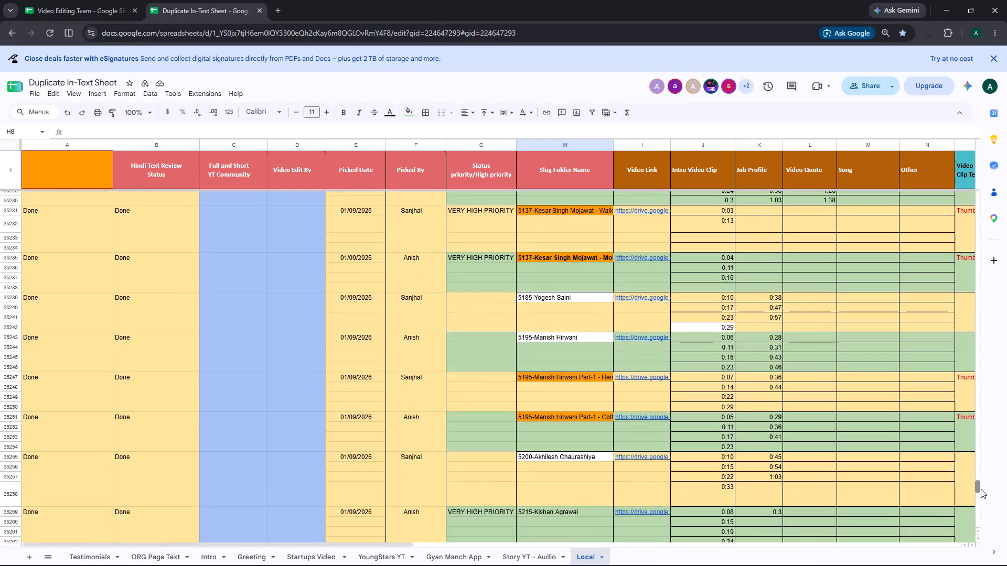
drag(981, 489, 983, 494)
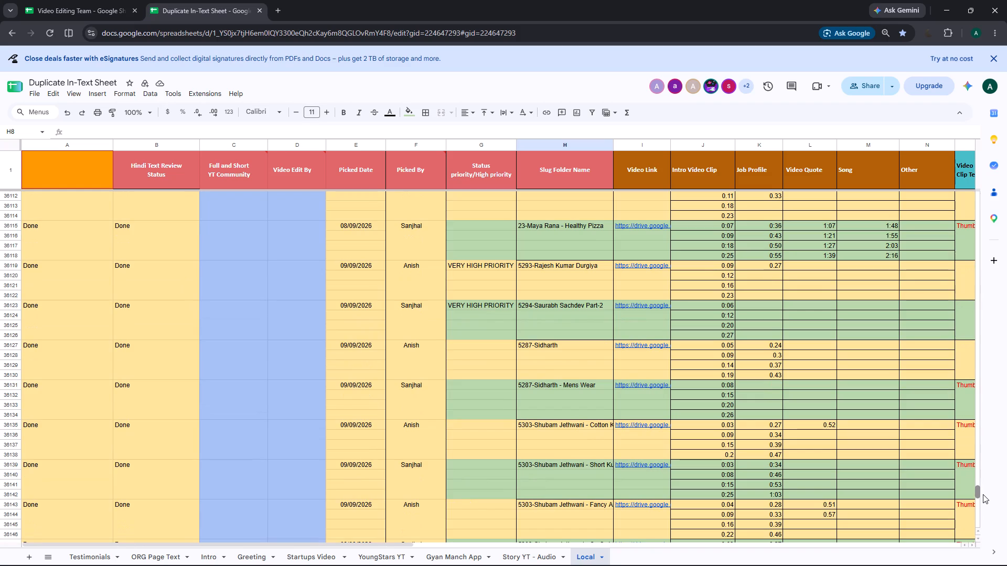
drag(983, 494, 992, 507)
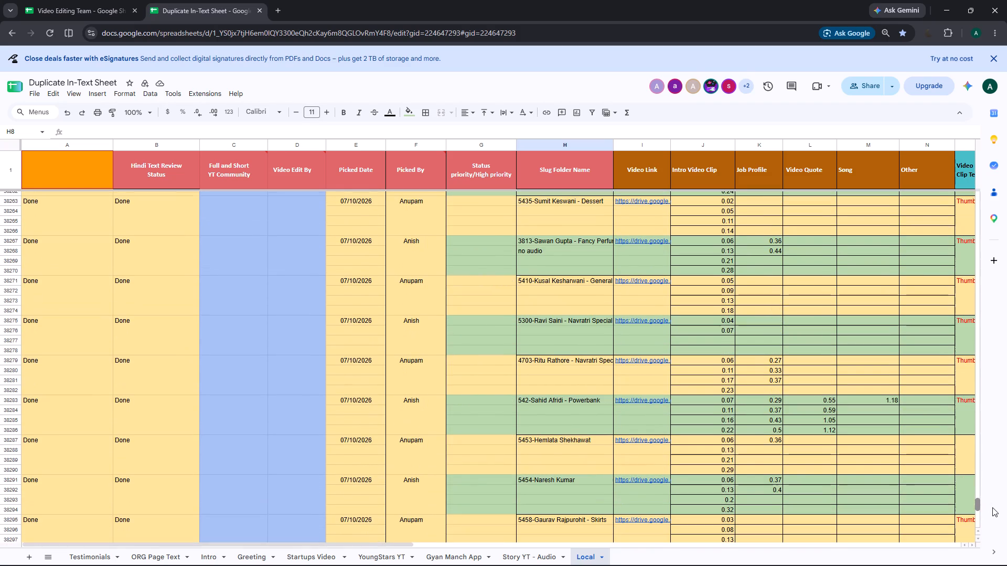
drag(992, 507, 1000, 510)
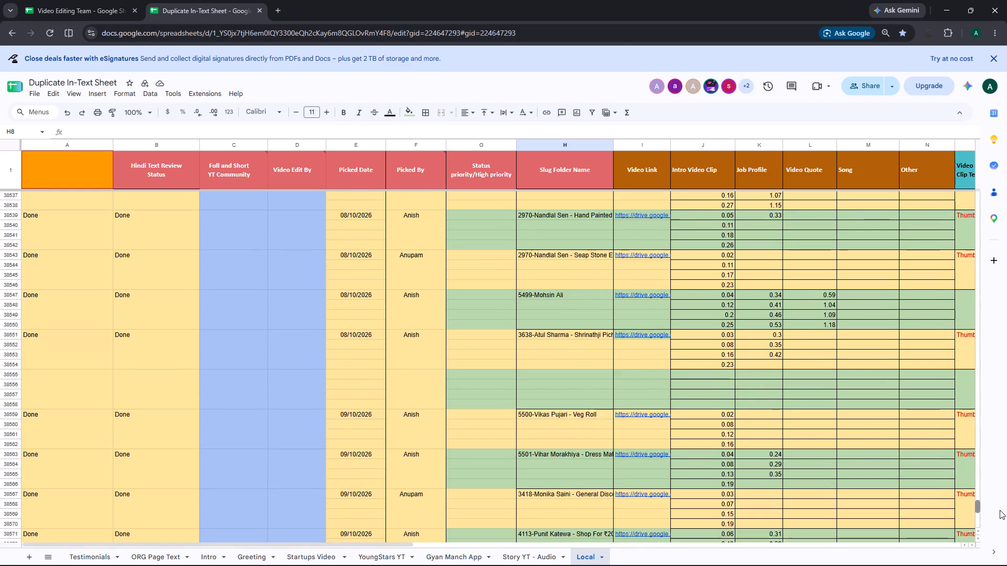
drag(1000, 510, 989, 519)
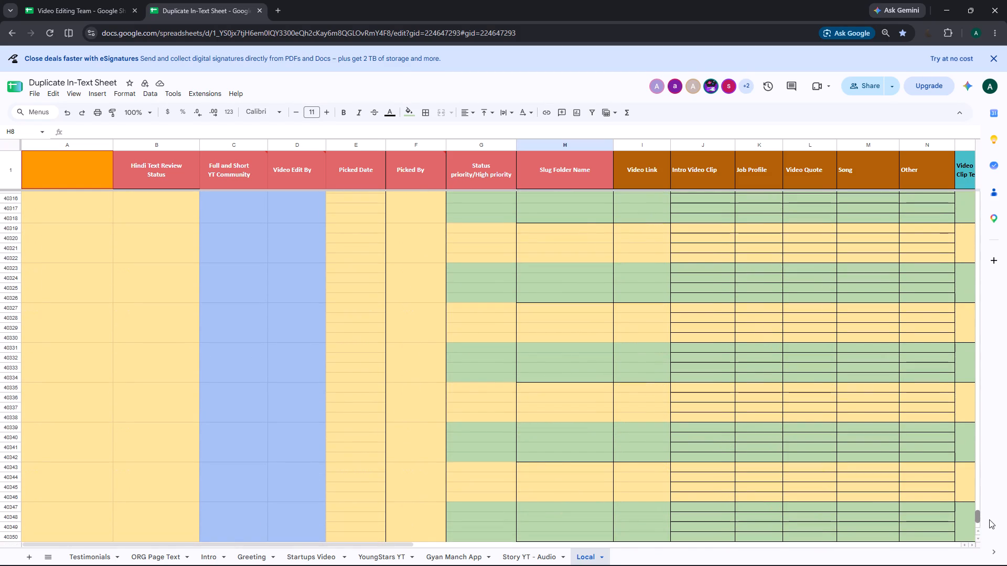
drag(989, 519, 991, 517)
scroll(752, 385, down, 20)
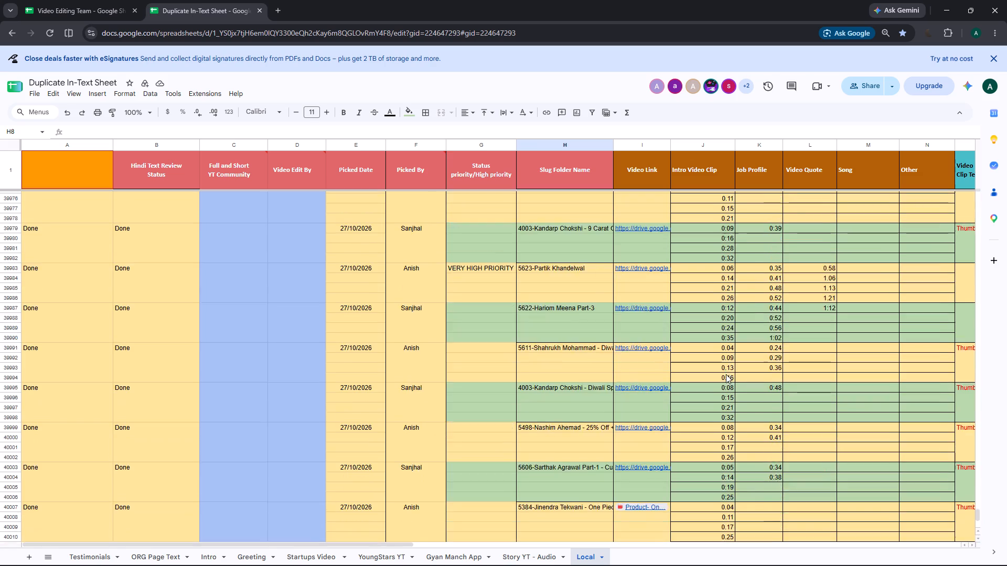
scroll(726, 374, down, 20)
scroll(726, 374, down, 16)
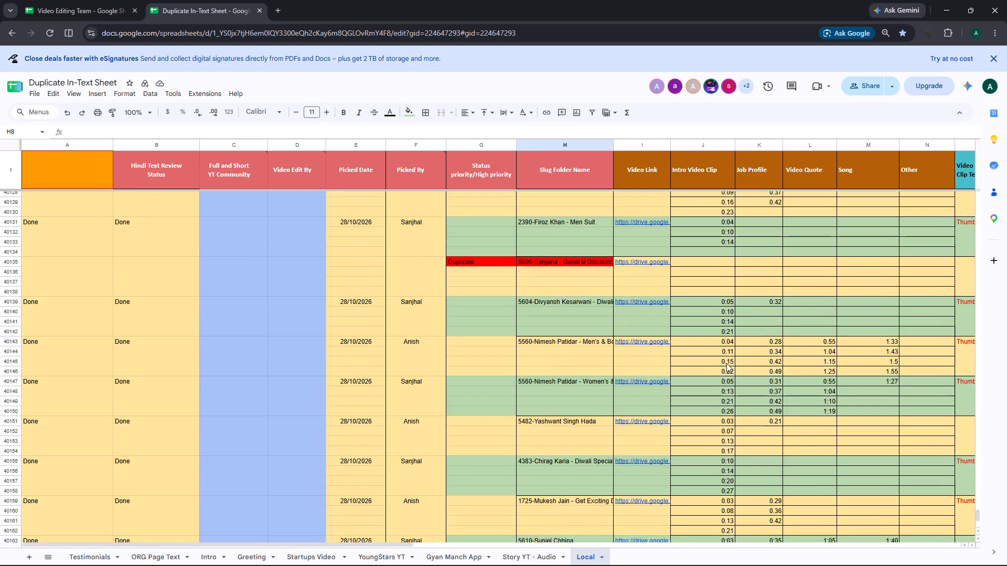
scroll(726, 363, down, 15)
scroll(716, 356, up, 6)
scroll(689, 424, up, 2)
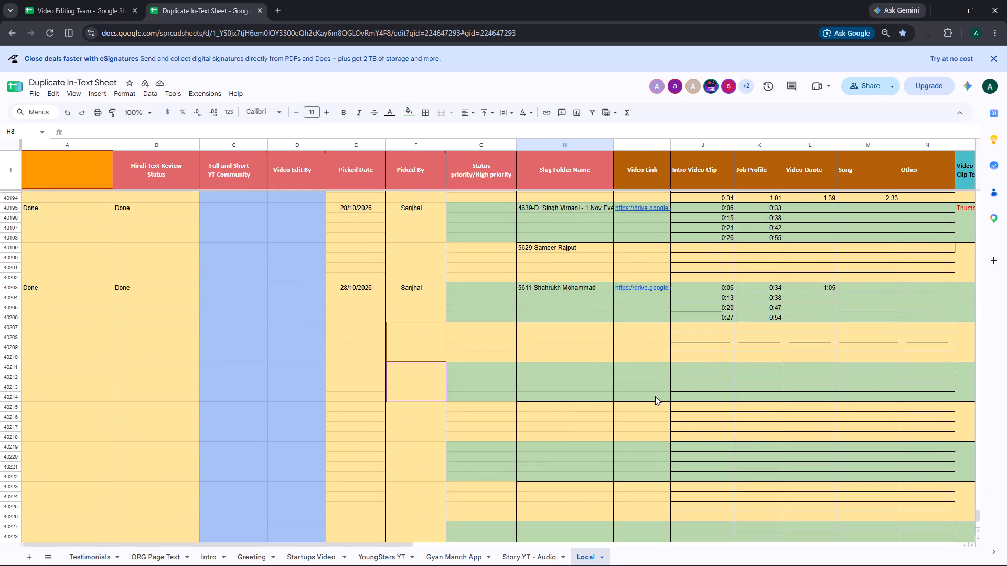
click(636, 383)
key(ctrl+shift+v)
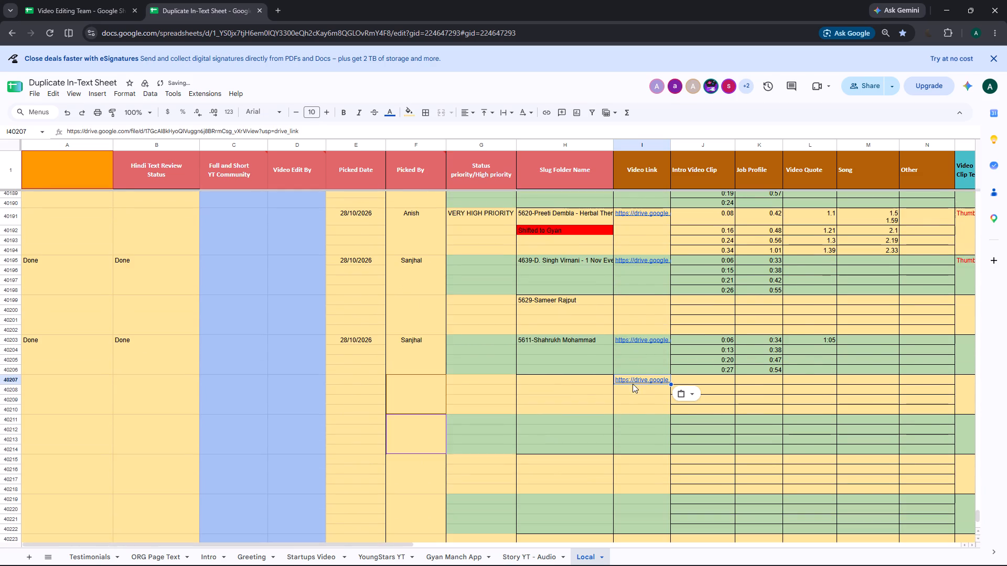
Copy the main 5630 slug folder name from the Video Editing Team sheet into Slug Folder Name cell H40207 of Duplicate In-Text Sheet.
click(579, 384)
click(71, 0)
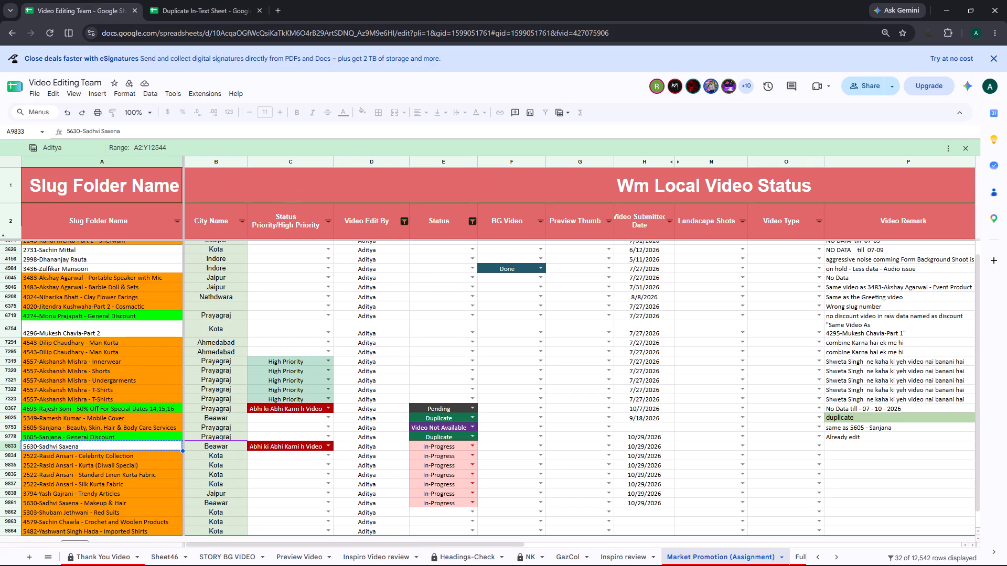
click(87, 445)
key(ctrl+c)
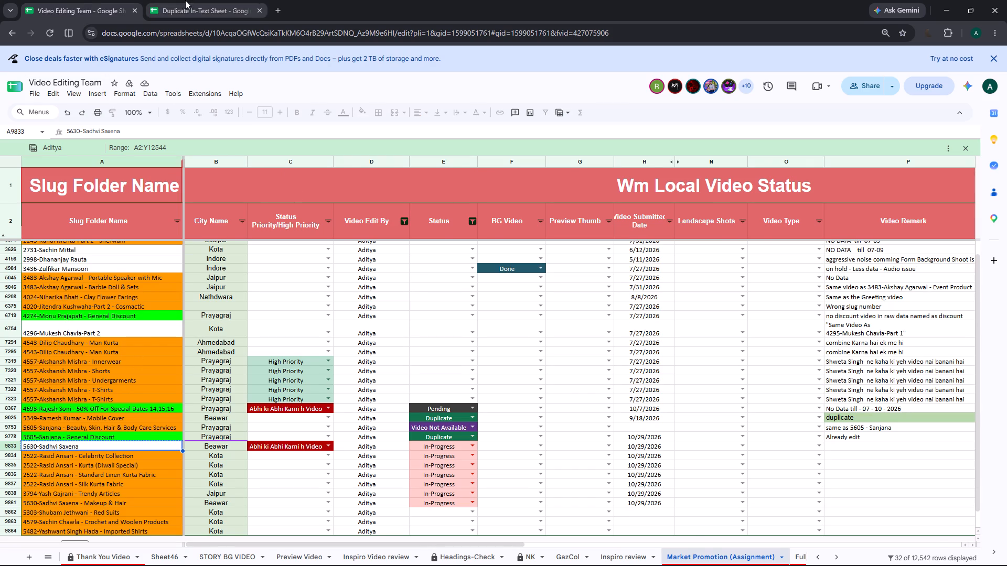
click(191, 0)
click(560, 383)
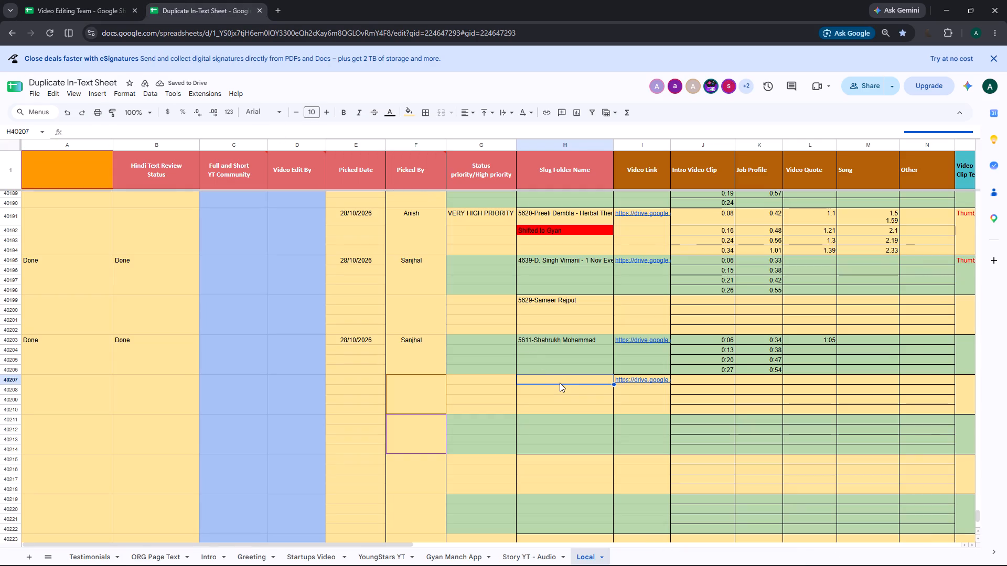
key(ctrl+shift+v)
Copy the 2522 Celebrity Collection slug, search Google Drive for it without the "- Celebrity Collection" suffix, and open the main 2522 folder.
click(80, 0)
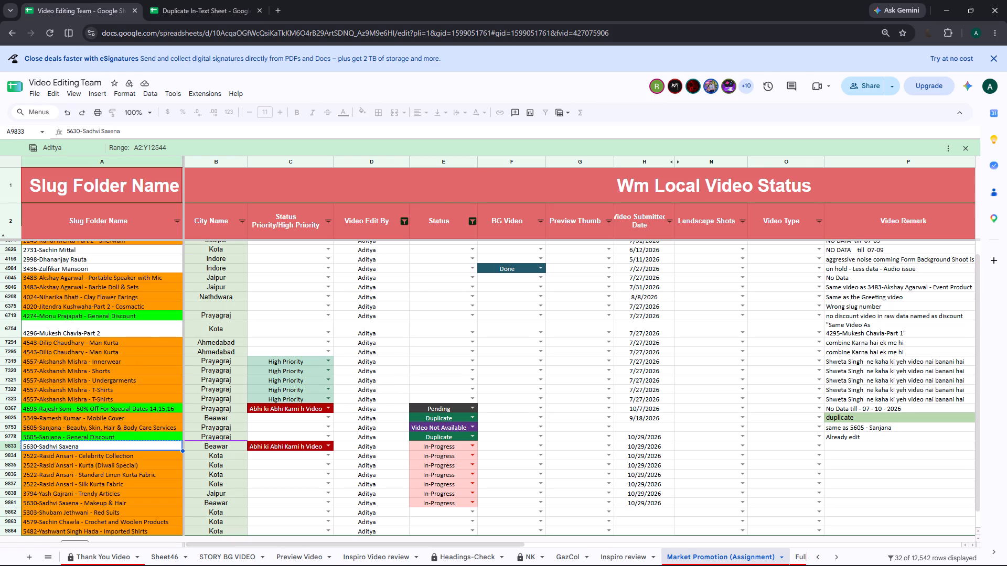
click(104, 454)
key(ctrl+c)
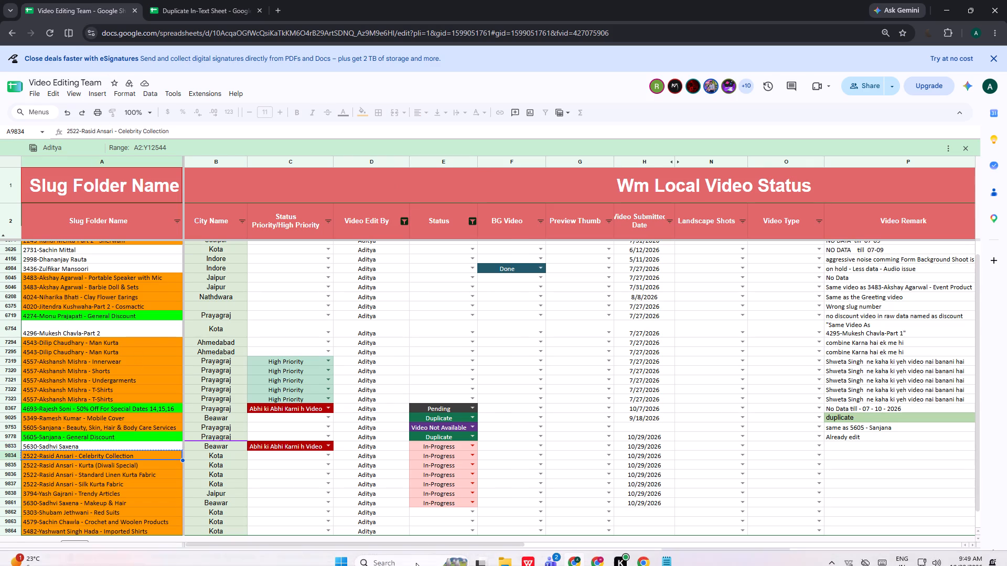
click(592, 557)
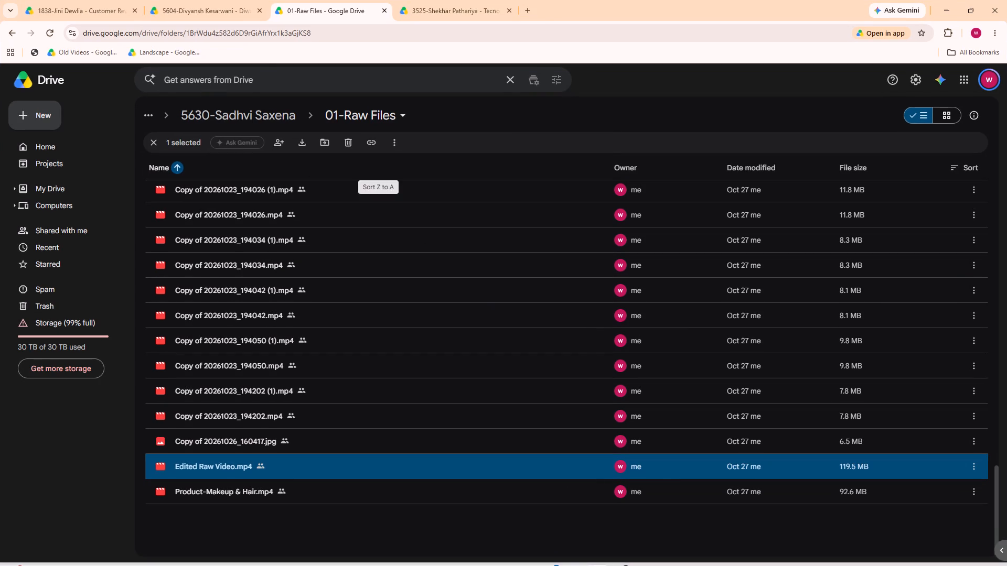
click(260, 74)
key(ctrl+v)
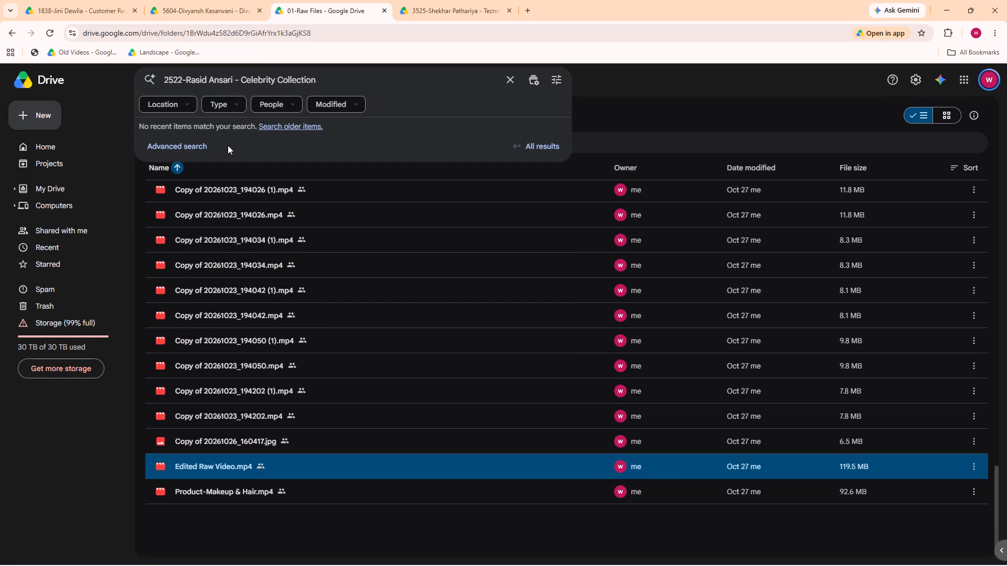
drag(235, 80, 405, 77)
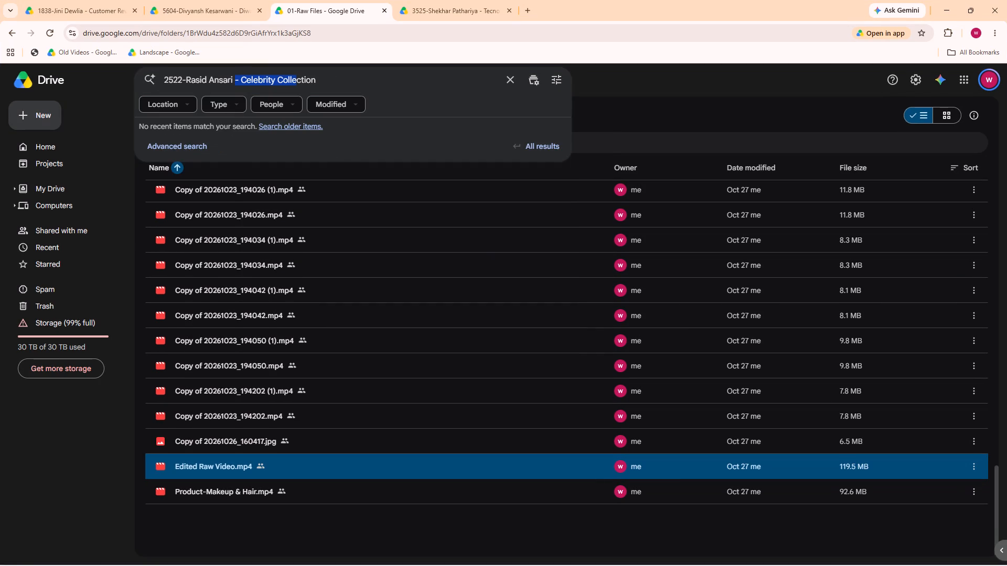
key(BackSpace)
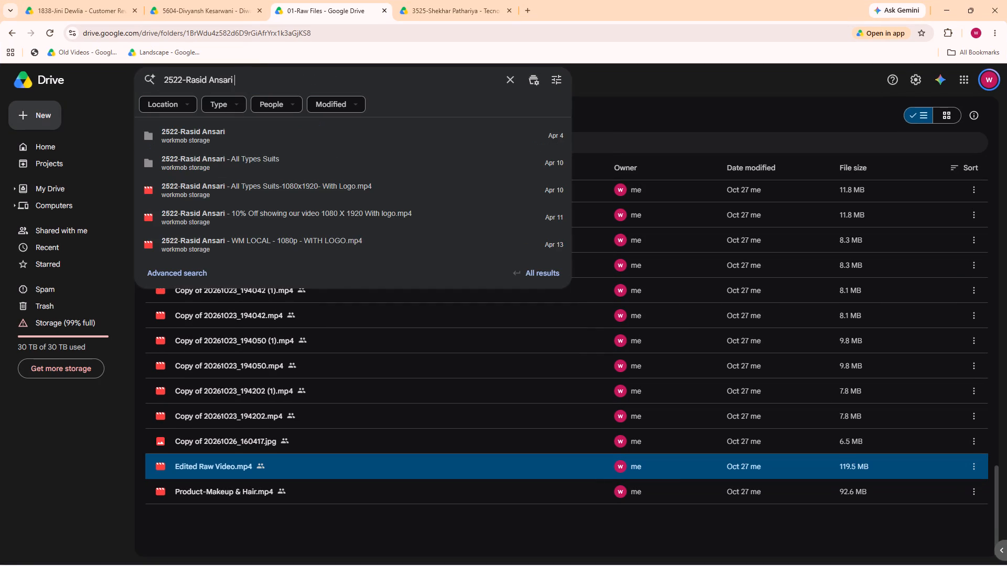
double_click(356, 133)
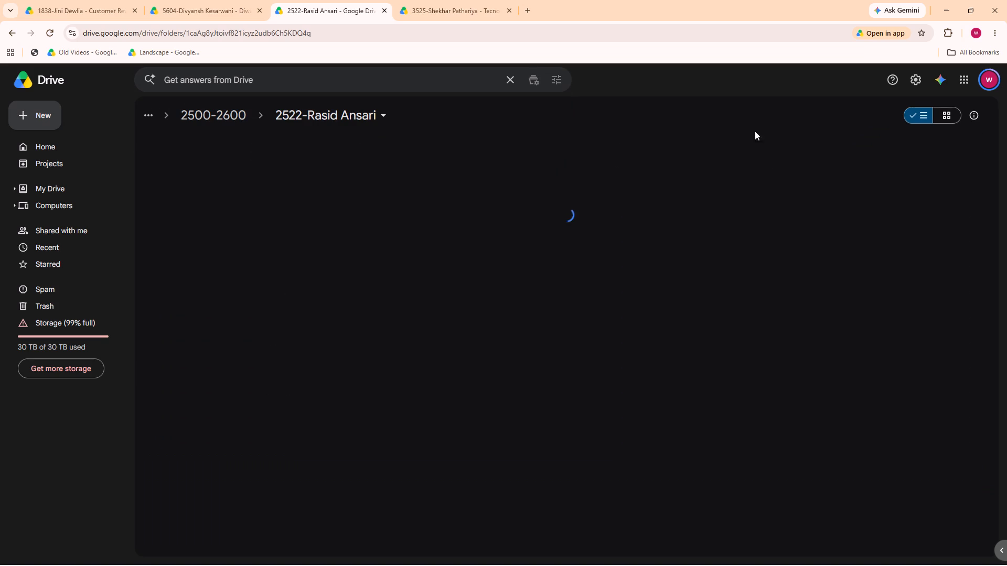
Within the 2522 folder, open 01-Raw Files, Shoot-21/10/2026 and Product- Celebrity Collection, and bring up the actions for Edited Raw Video.
double_click(221, 189)
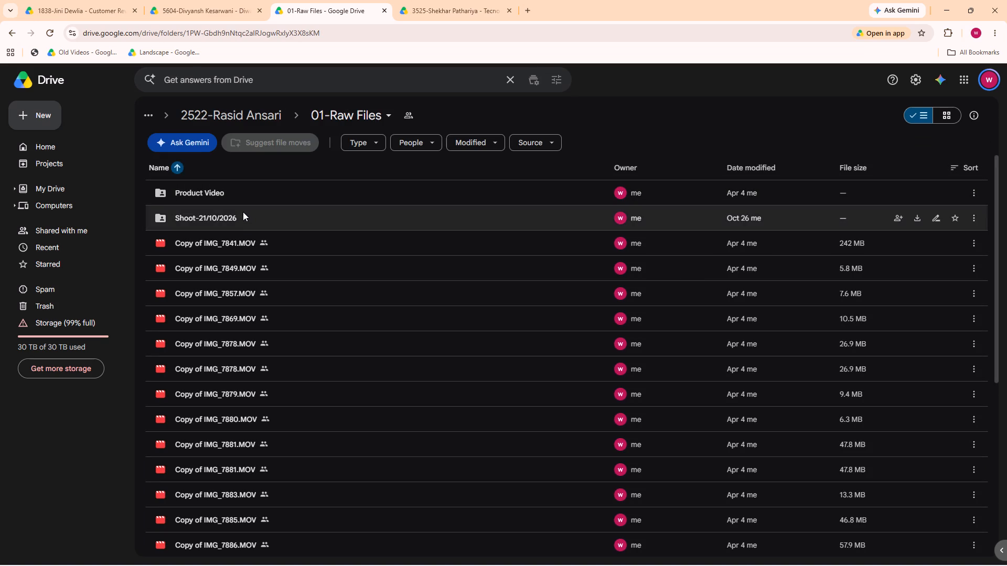
double_click(246, 215)
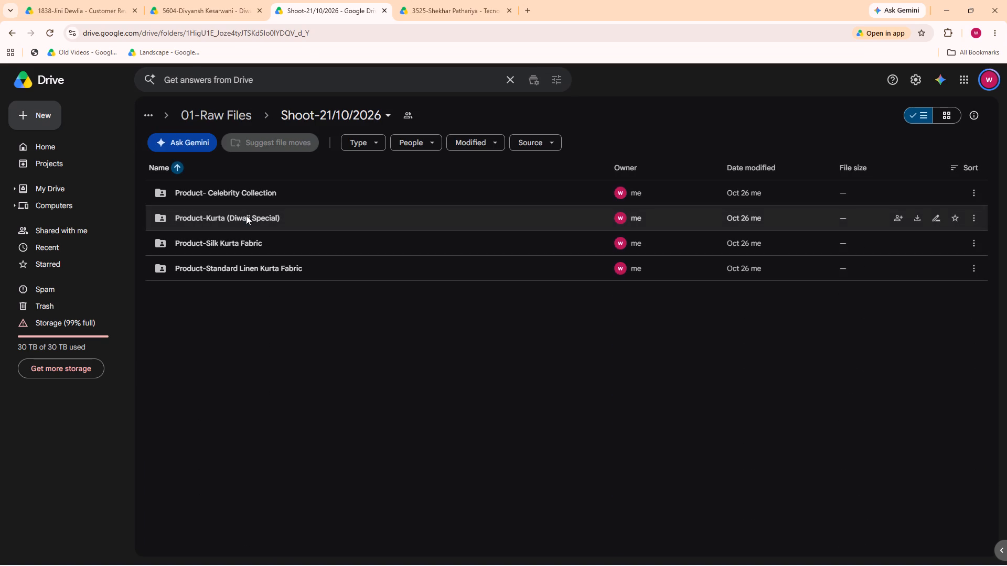
double_click(284, 194)
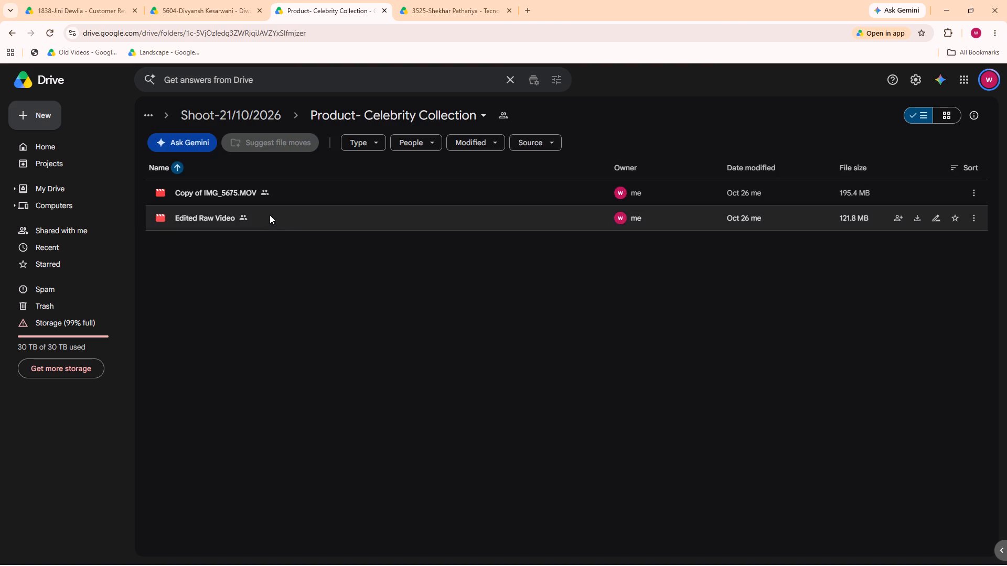
right_click(270, 215)
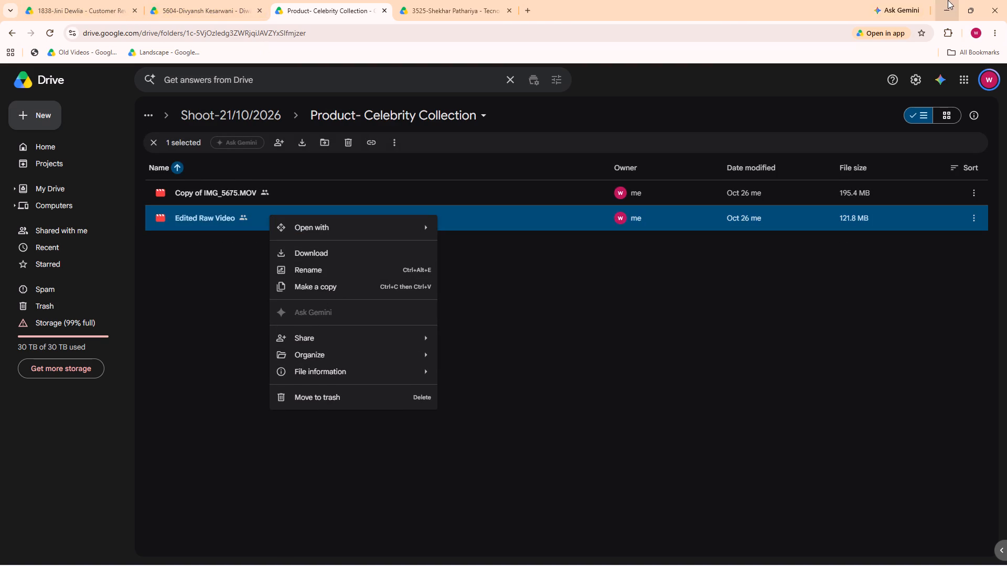
Copy the 2522 Celebrity Collection slug from the Video Editing Team sheet into Slug Folder Name cell H40211 of Duplicate In-Text Sheet.
click(946, 0)
click(101, 460)
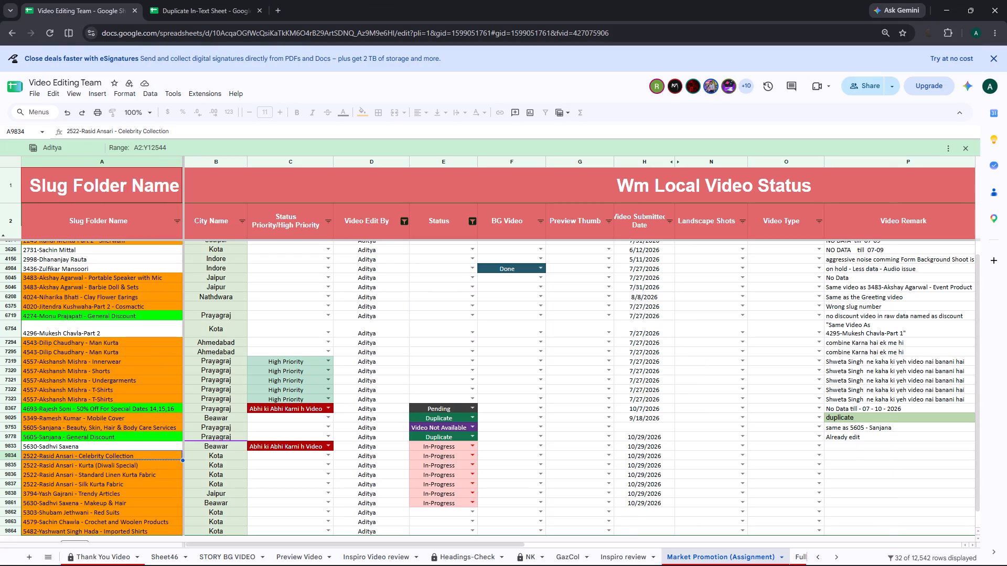
key(ctrl+c)
click(232, 0)
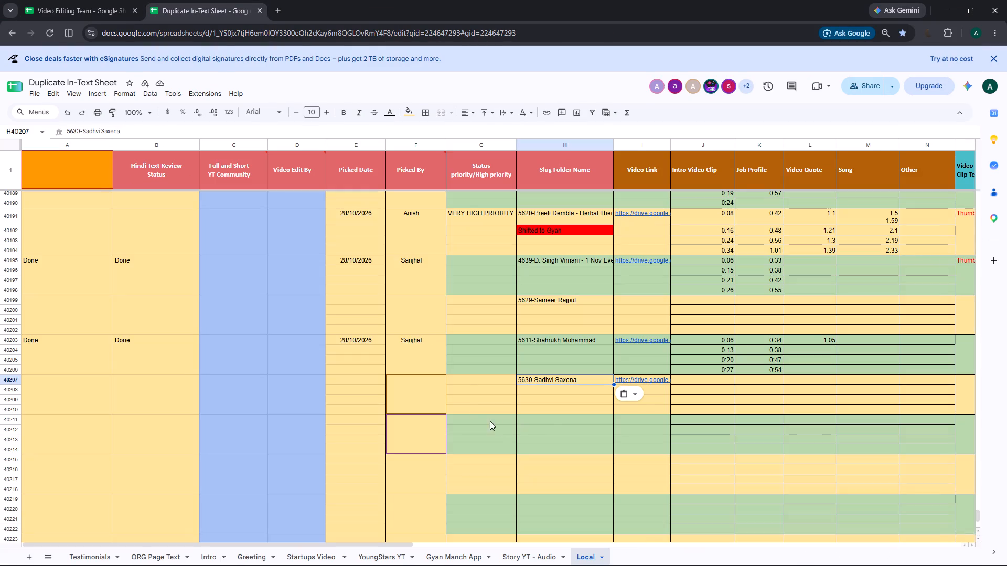
click(547, 419)
key(ctrl+shift+v)
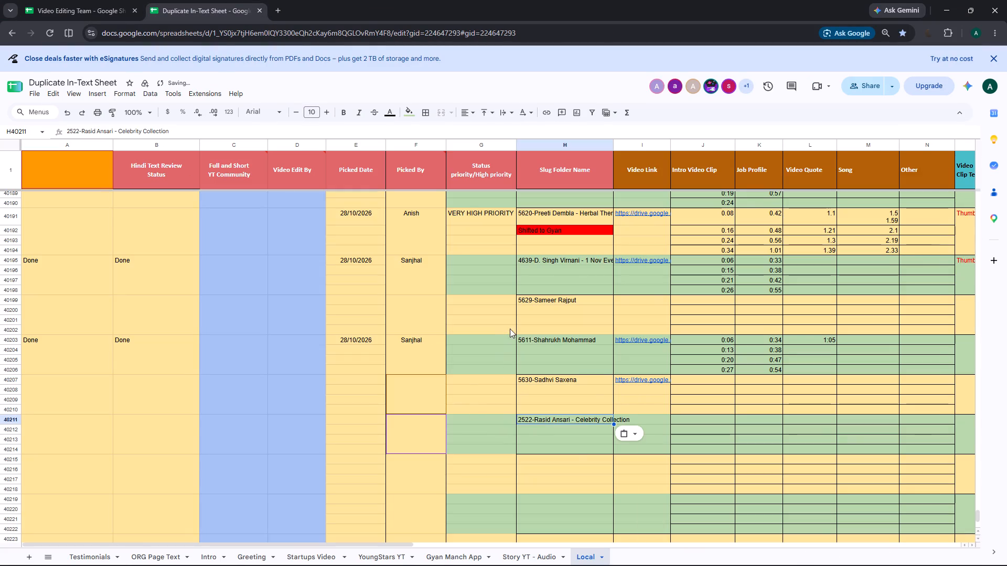
Mark the 5630 row as VERY HIGH PRIORITY by copying the priority value from cell G40191 into G40207.
scroll(510, 328, up, 1)
click(484, 264)
key(ctrl+c)
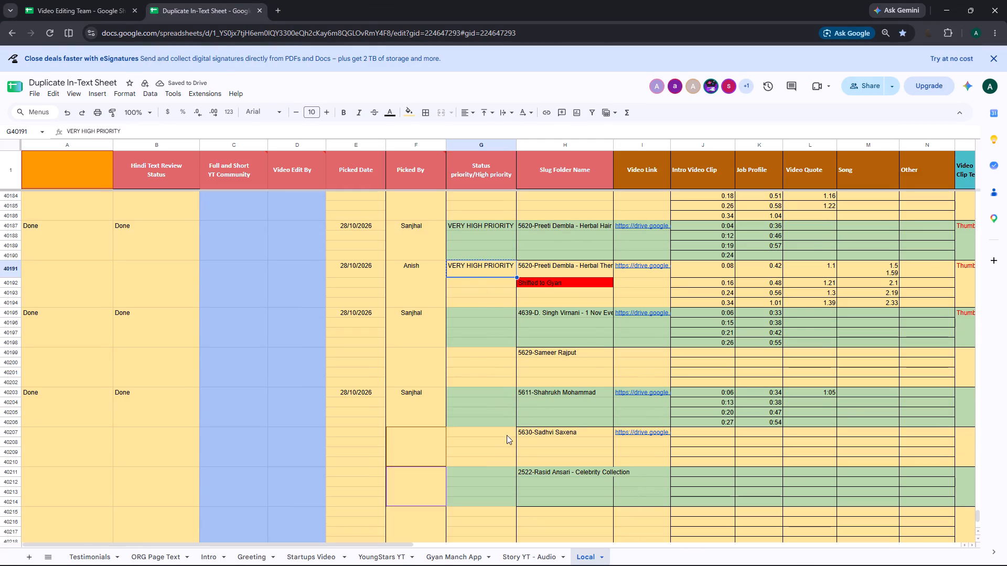
click(501, 432)
key(ctrl+shift+v)
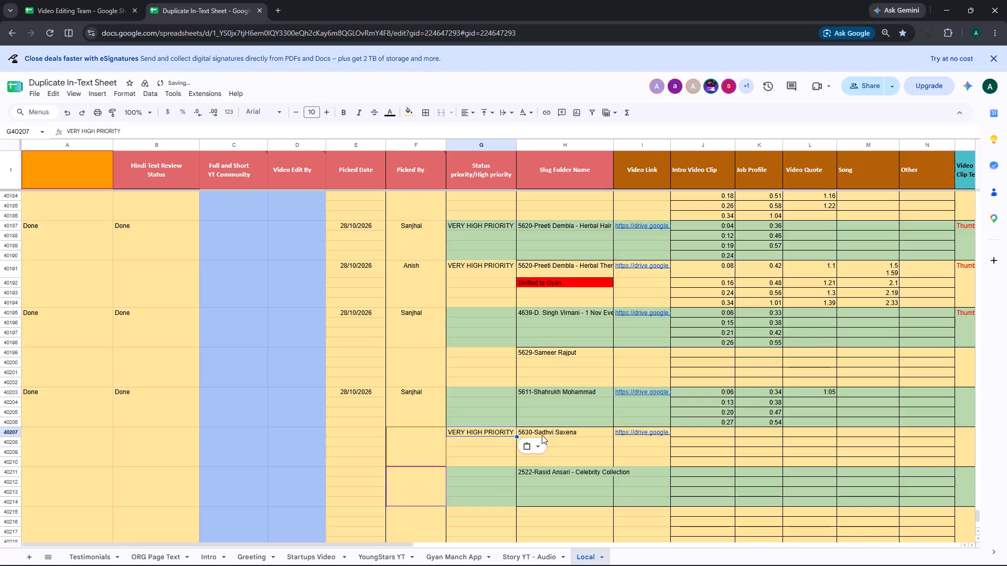
Copy the priority, slug folder name and video link cells of the 5630 row together.
ctrl+click(570, 429)
ctrl+click(635, 434)
key(ctrl+c)
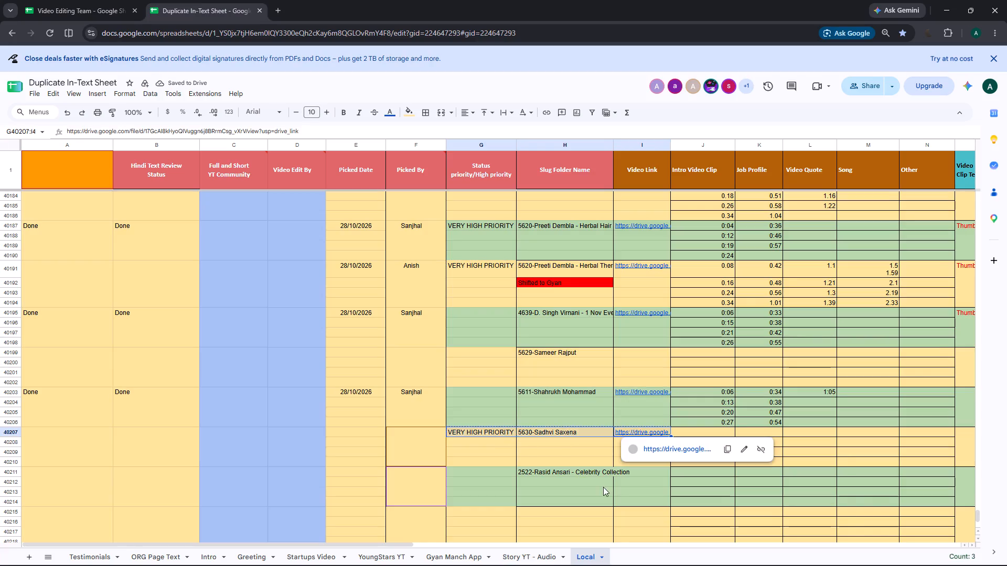
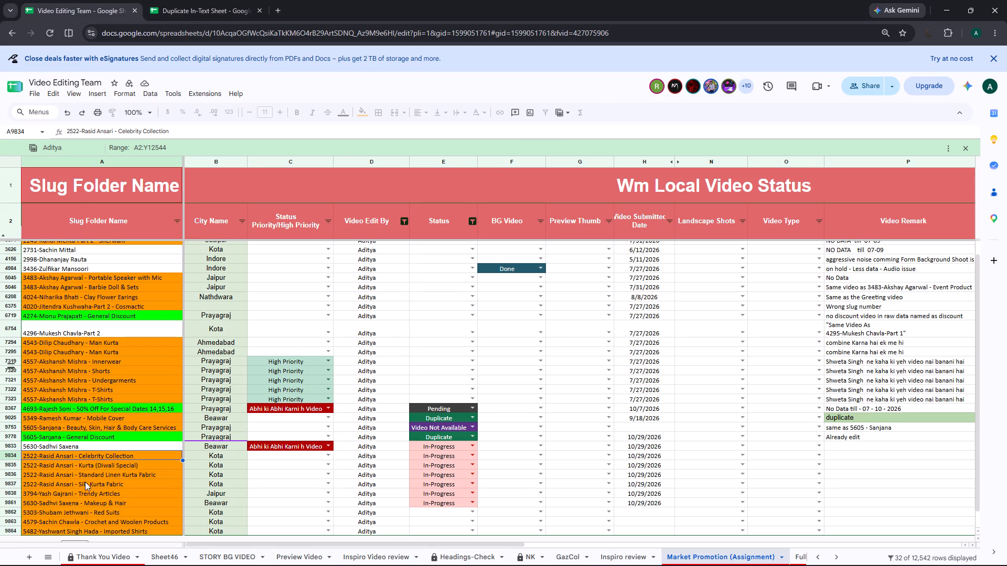
Copy the 2522 Kurta (Diwali Special) slug from the Video Editing Team sheet into Slug Folder Name cell H40215 of Duplicate In-Text Sheet.
click(93, 467)
key(ctrl+c)
click(174, 0)
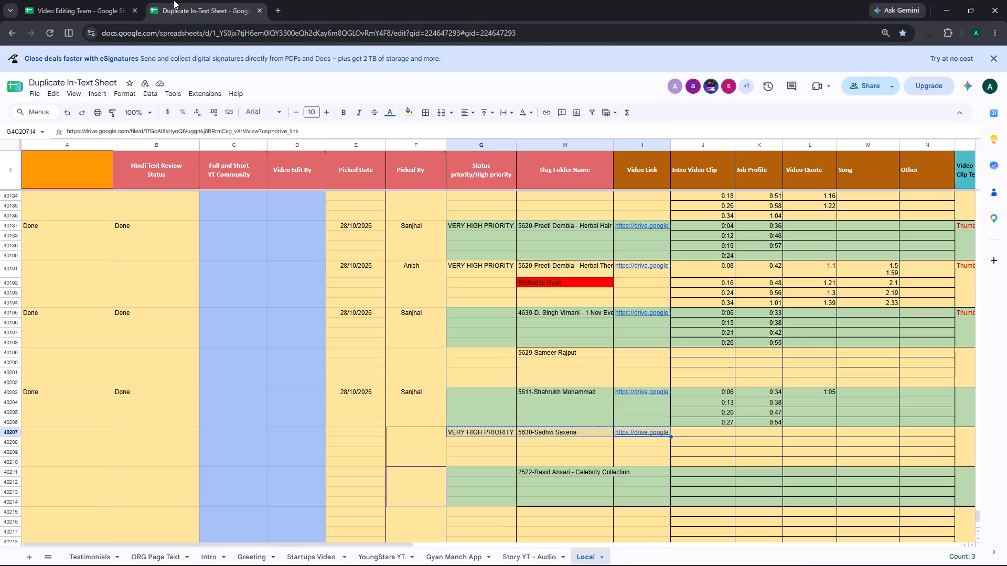
click(552, 516)
key(ctrl+shift+v)
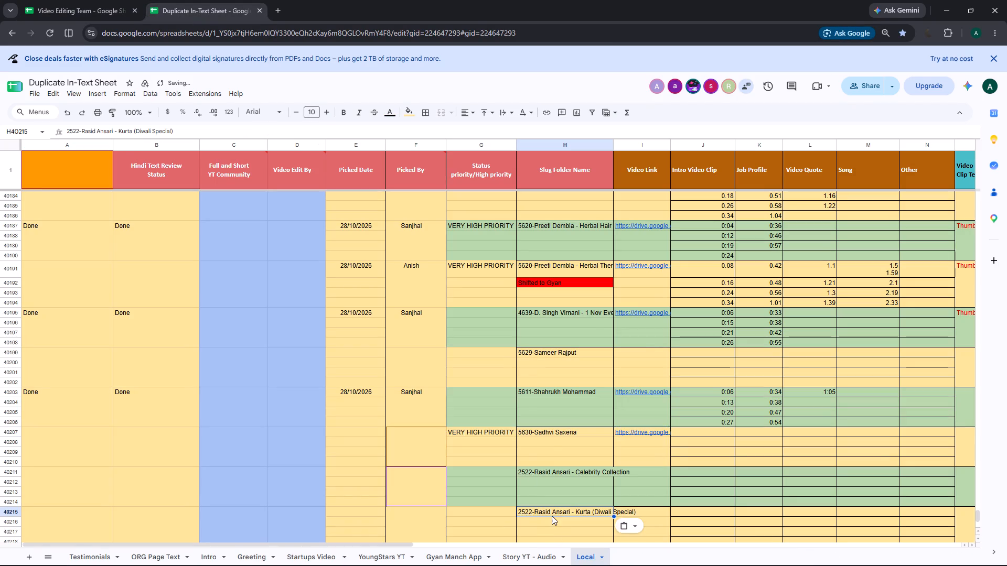
Copy the 2522 Standard Linen Kurta Fabric slug from the Video Editing Team sheet.
scroll(534, 461, down, 5)
click(50, 0)
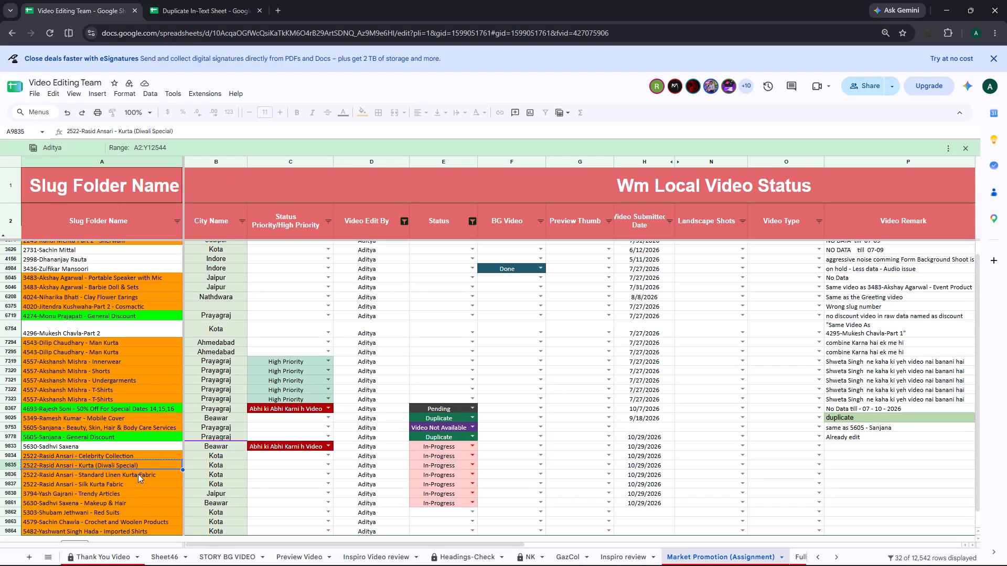
click(131, 473)
key(ctrl+c)
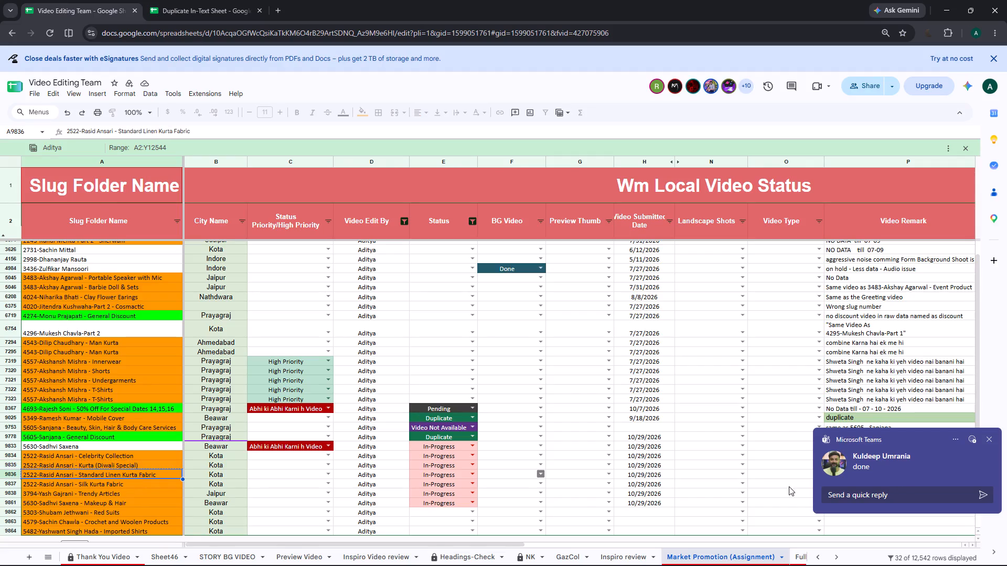
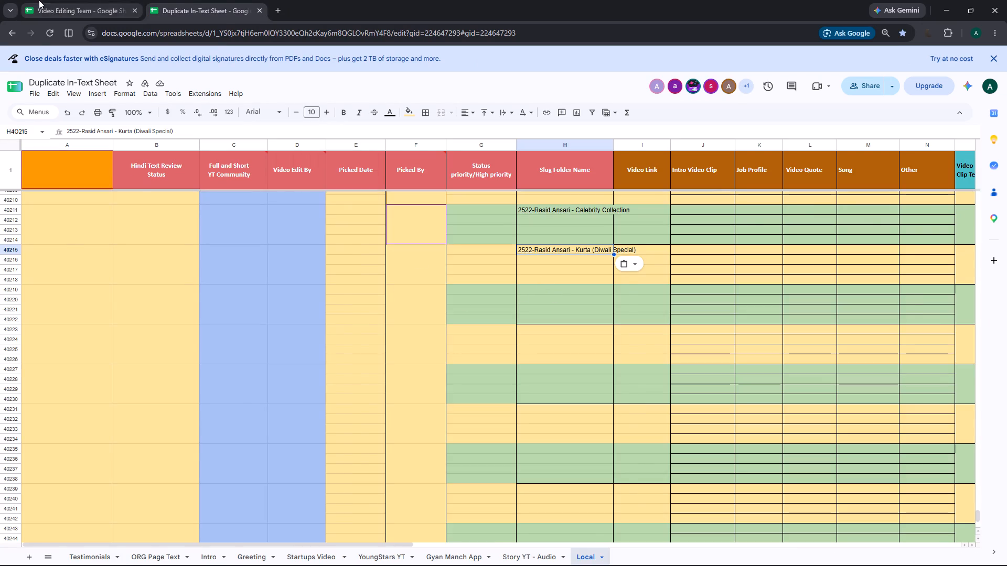
Copy the 2522 Standard Linen Kurta Fabric slug from the Video Editing Team sheet into Slug Folder Name cell H40219 of Duplicate In-Text Sheet.
click(63, 0)
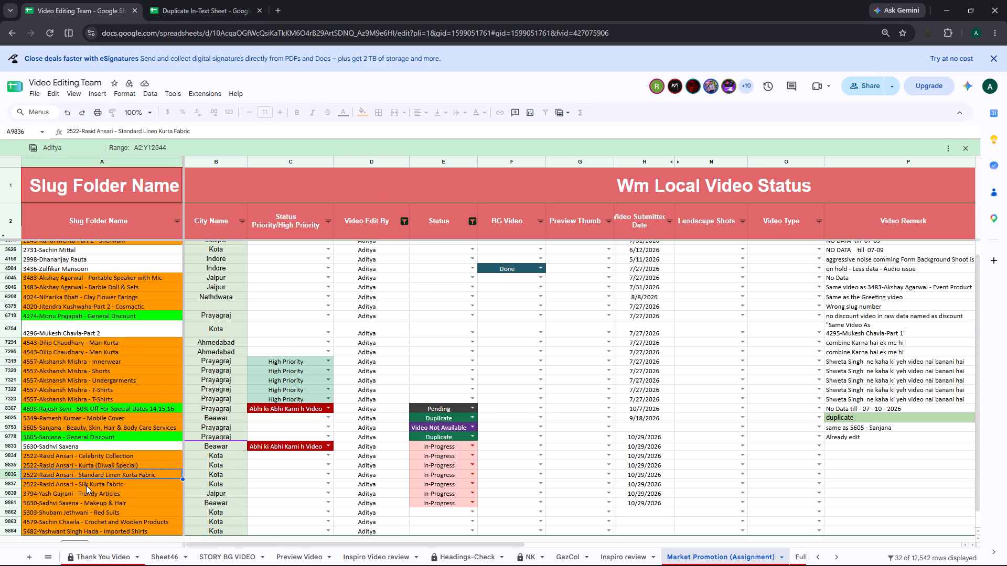
key(ctrl+c)
click(217, 1)
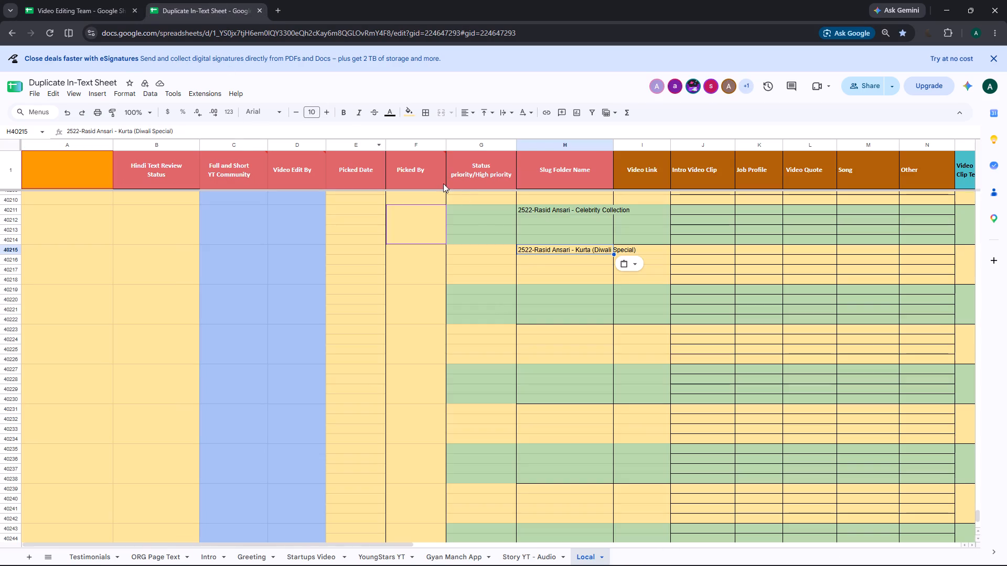
click(569, 291)
key(ctrl+shift+v)
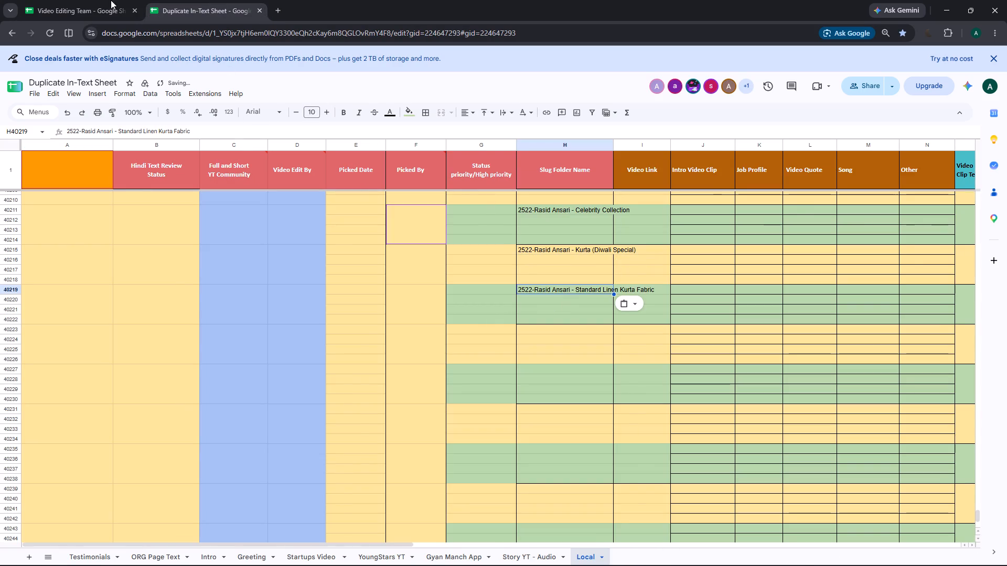
Copy the 2522 Silk Kurta Fabric slug from the Video Editing Team sheet into Slug Folder Name cell H40223 of Duplicate In-Text Sheet.
click(97, 0)
click(94, 482)
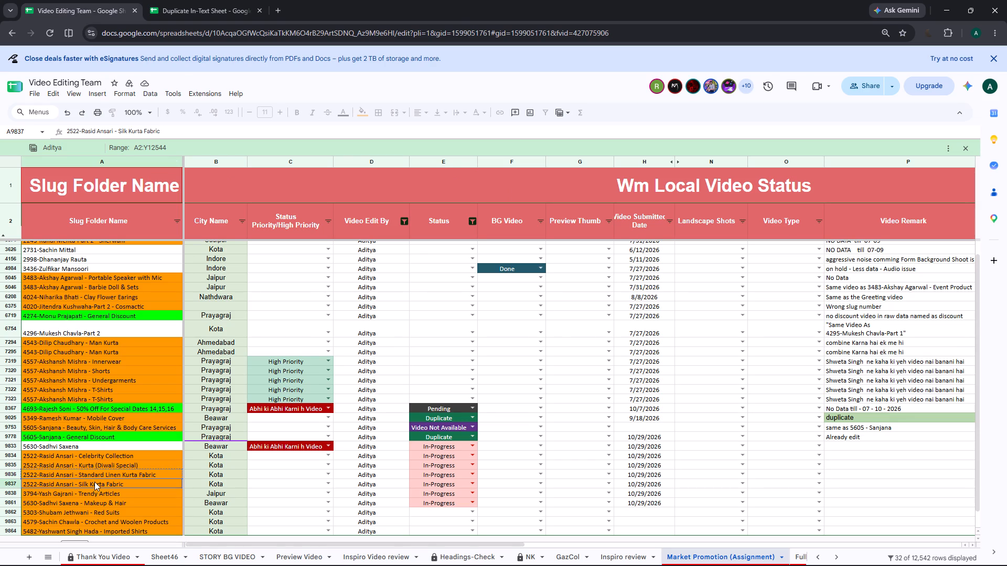
key(ctrl+c)
click(220, 0)
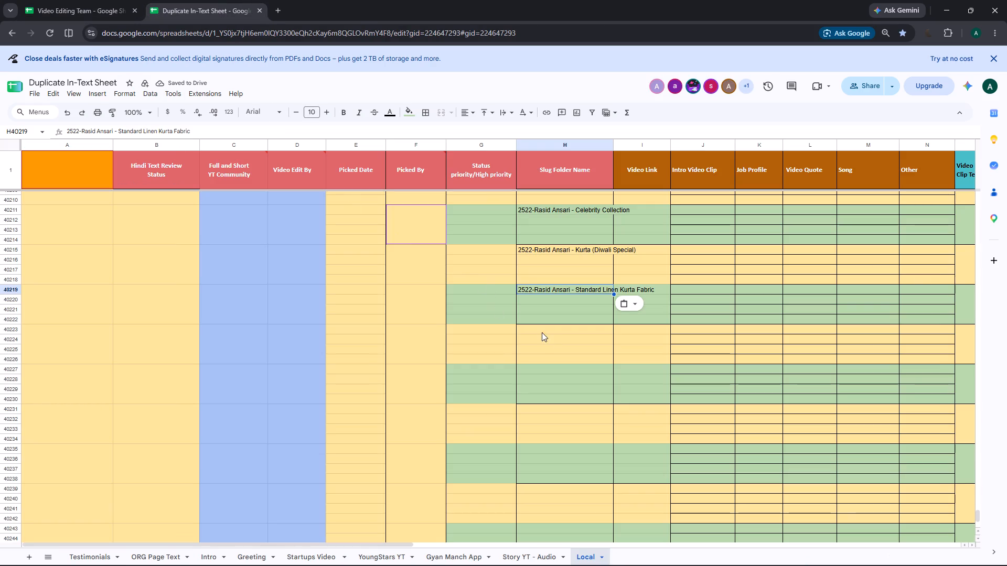
click(546, 330)
key(ctrl+shift+v)
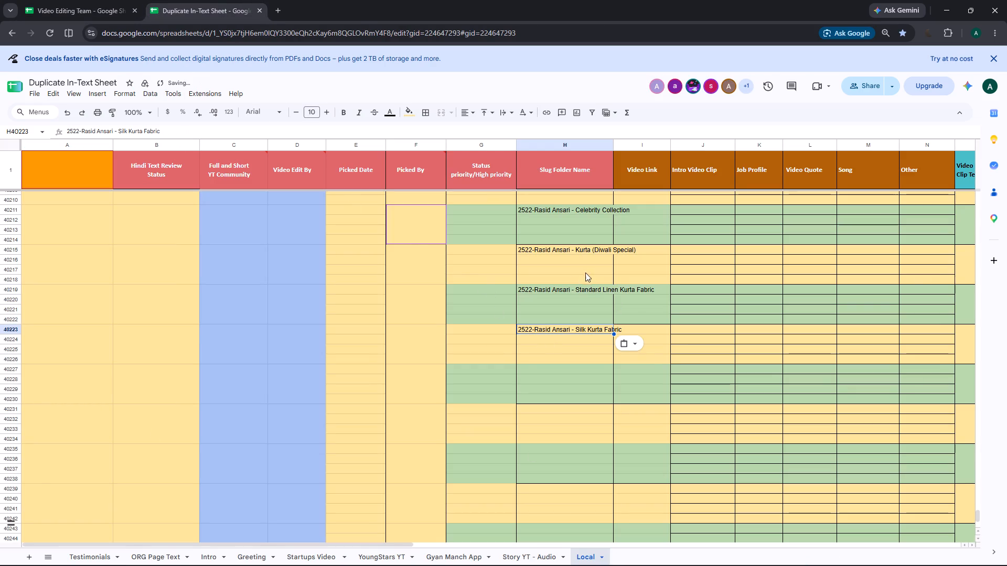
Copy the Drive link of Edited Raw Video in the Product- Celebrity Collection folder into Video Link cell I40211 of Duplicate In-Text Sheet.
scroll(590, 278, up, 2)
click(637, 318)
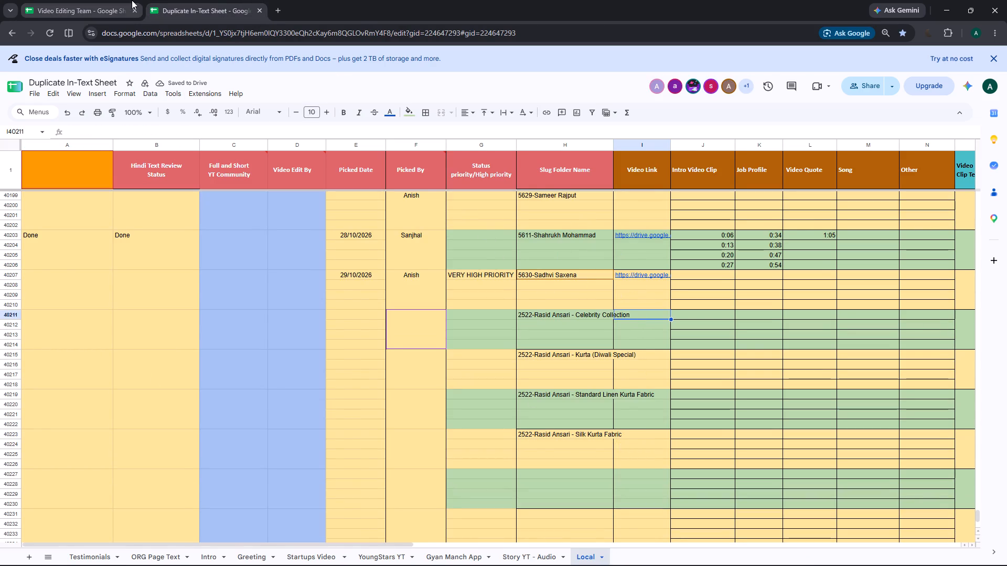
click(132, 0)
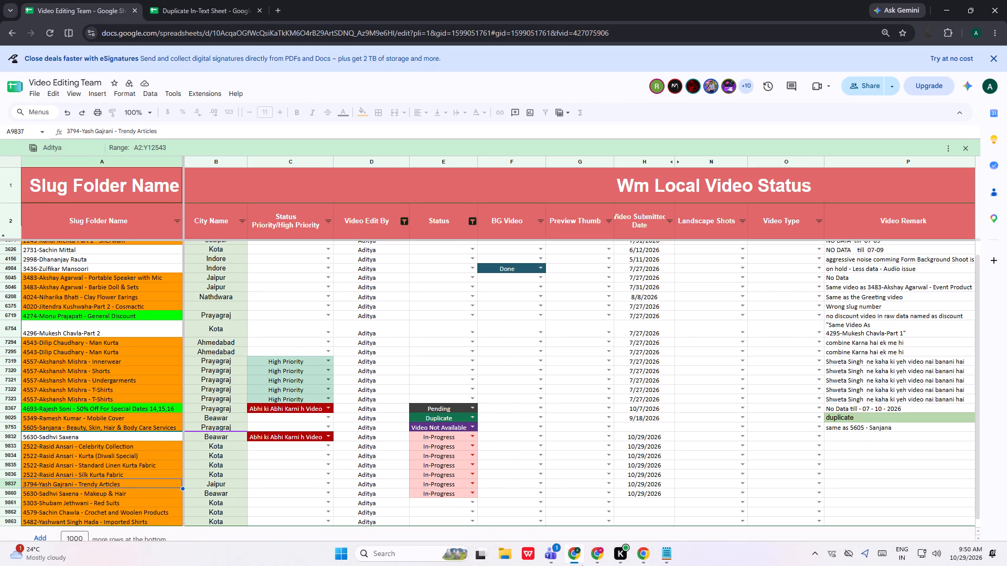
click(594, 550)
right_click(301, 210)
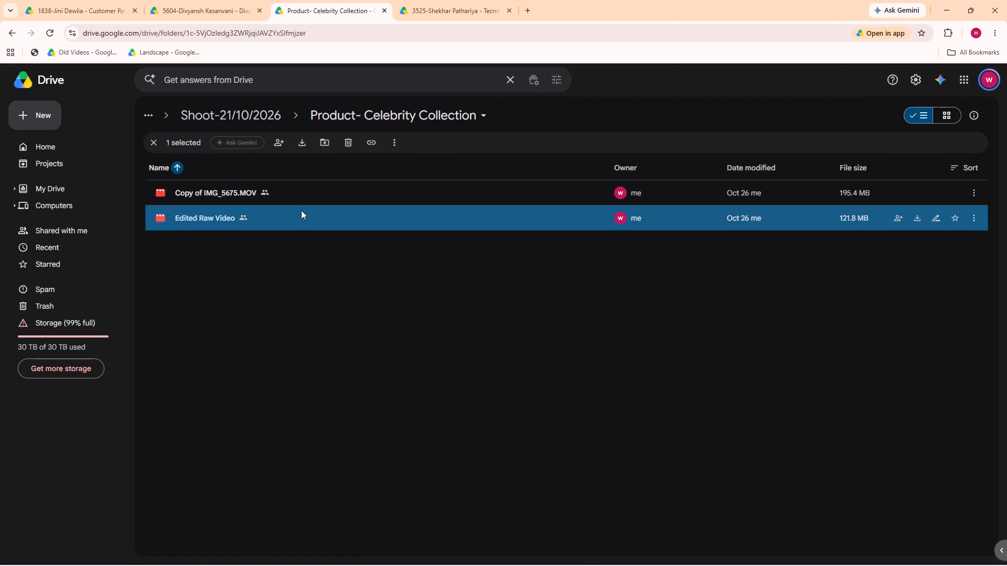
click(348, 331)
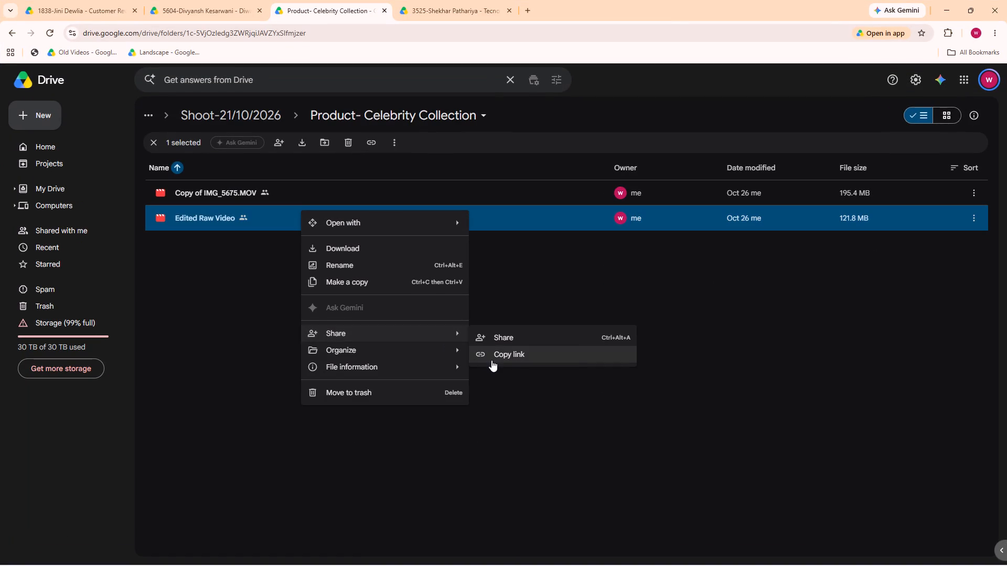
click(492, 358)
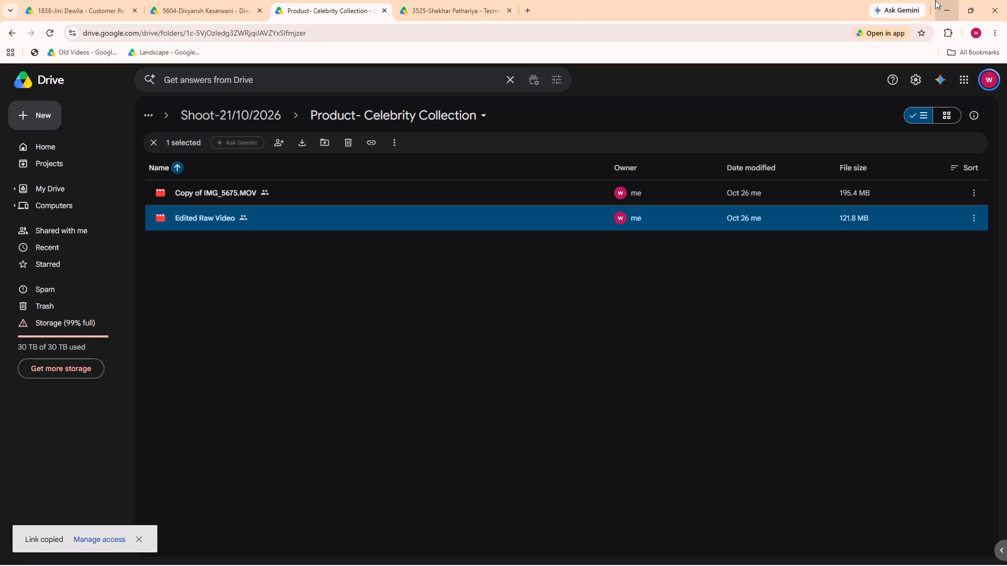
click(935, 0)
click(220, 0)
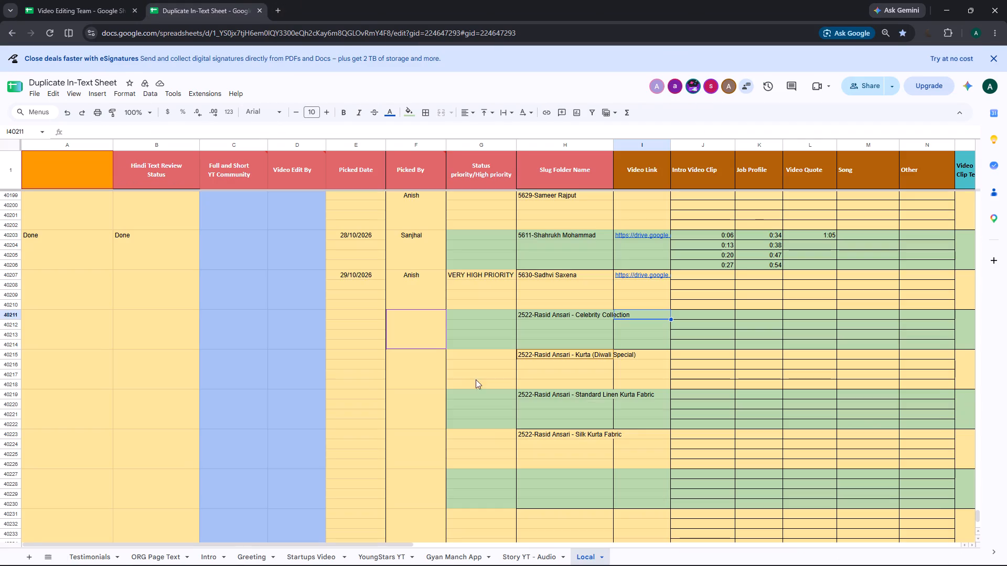
click(646, 315)
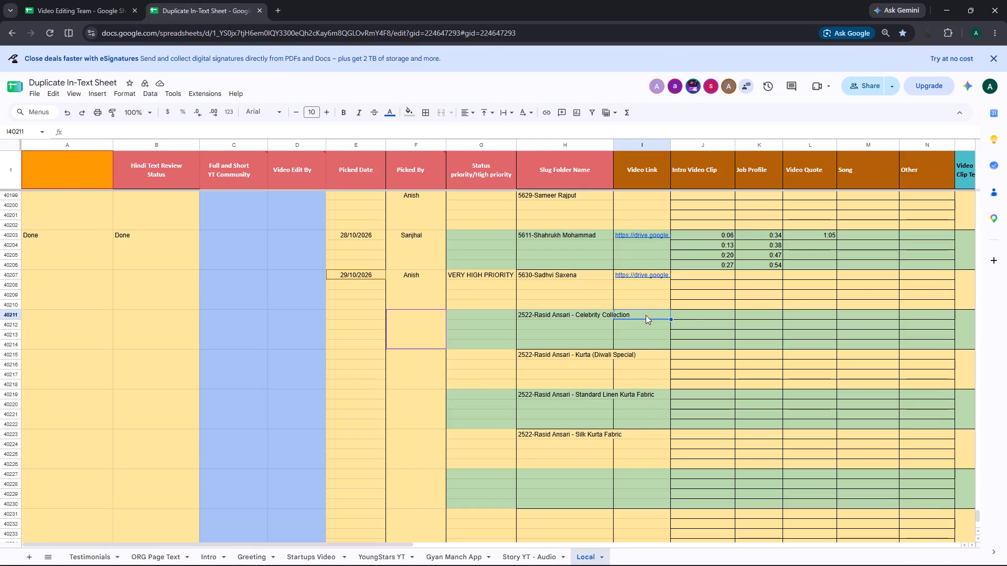
key(ctrl+shift+v)
Copy the Drive link of Edited Raw Video in the Product-Kurta (Diwali Special) folder into Video Link cell I40215 of Duplicate In-Text Sheet.
click(645, 356)
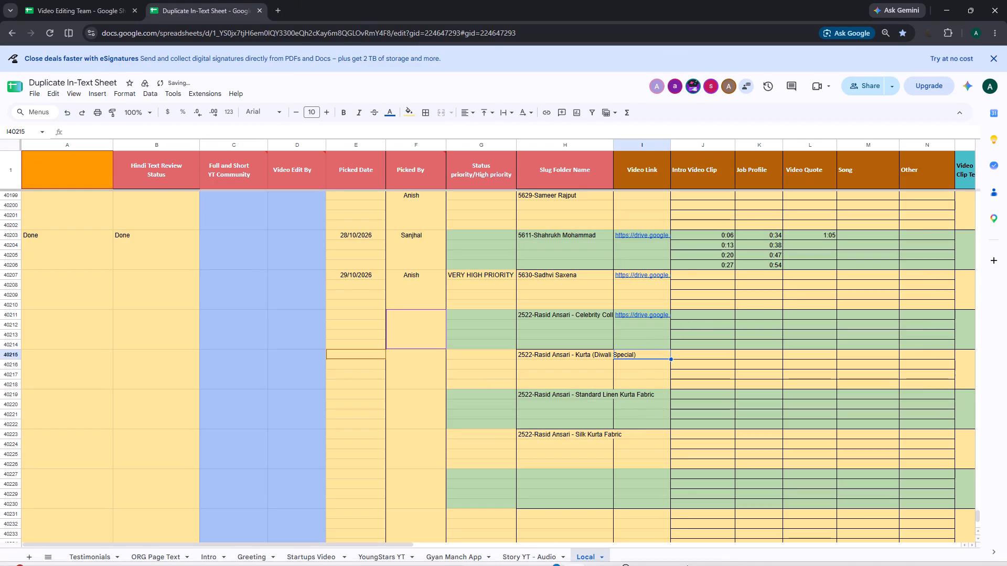
click(599, 551)
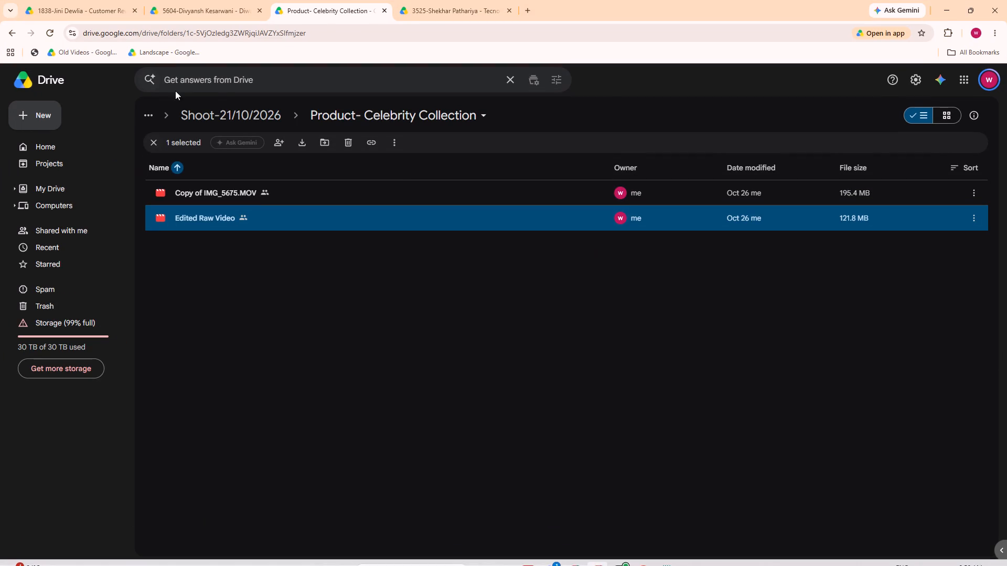
click(221, 106)
double_click(250, 215)
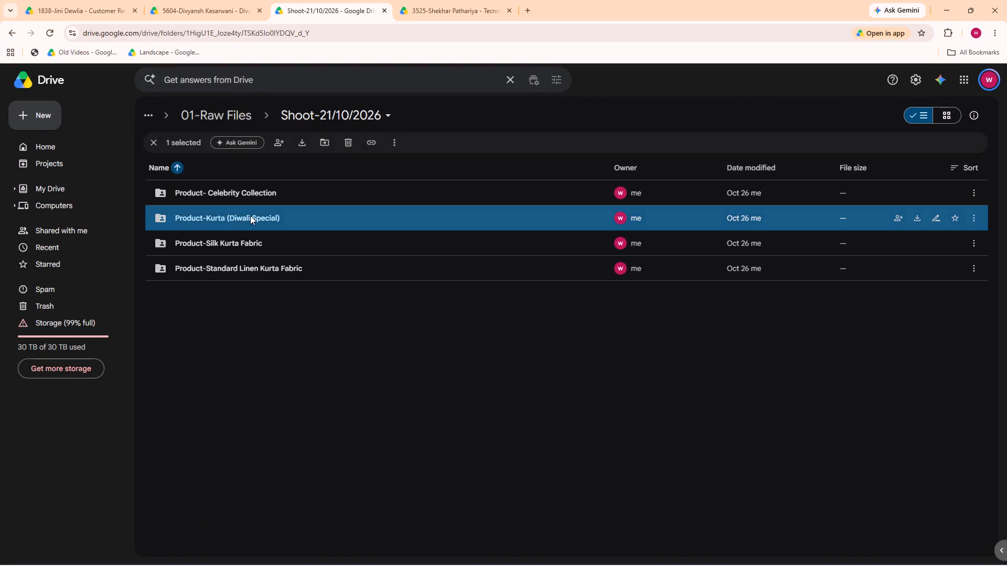
click(288, 273)
right_click(288, 273)
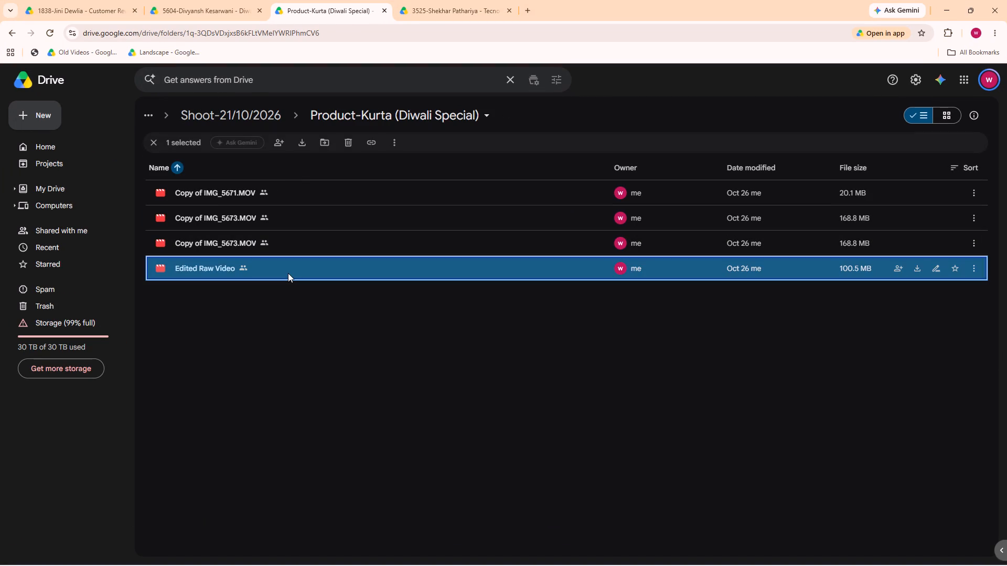
click(353, 394)
click(503, 418)
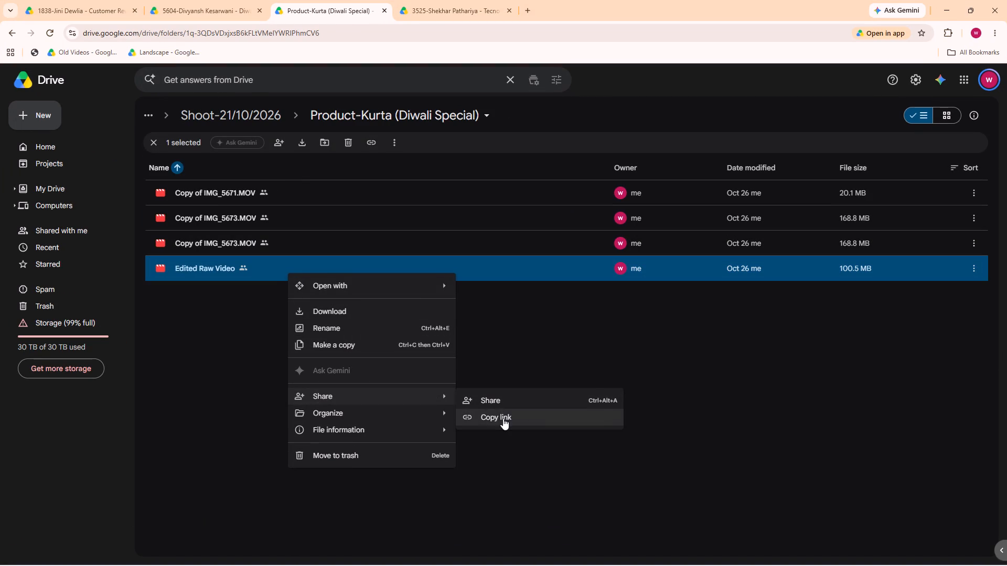
click(953, 0)
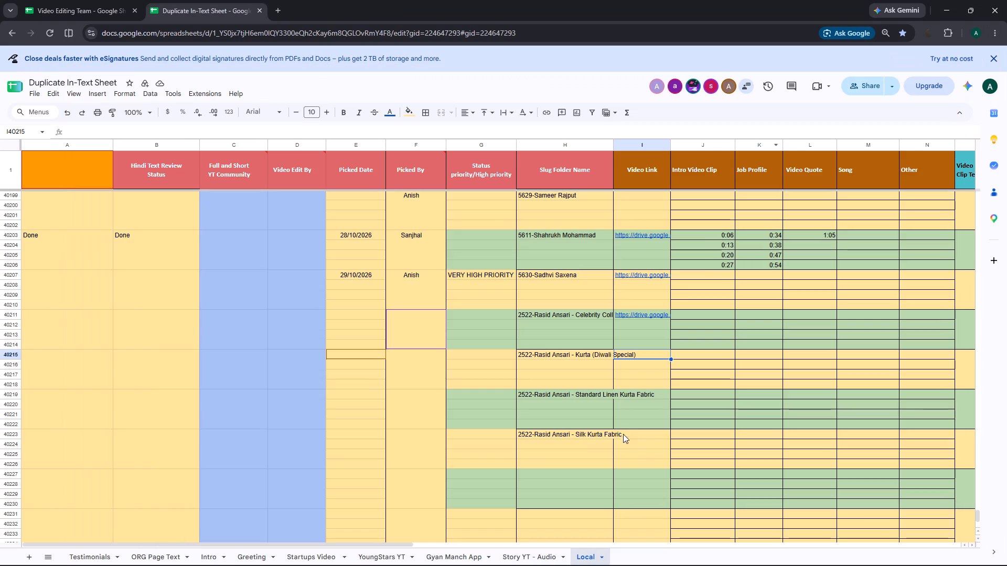
click(637, 358)
key(ctrl+shift+v)
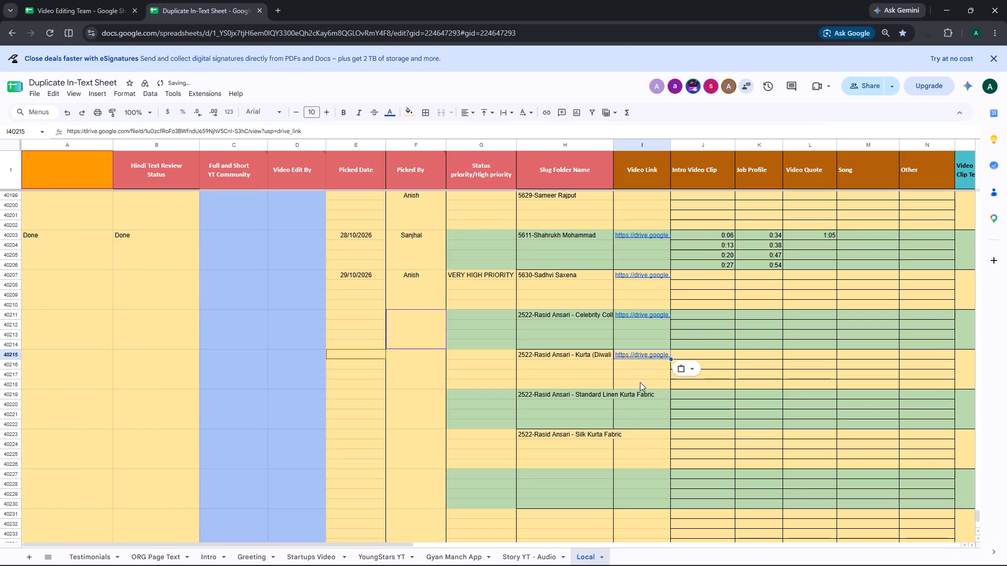
Copy the Drive link of Edited Raw Video in the Product-Silk Kurta Fabric folder into Video Link cell I40223 of Duplicate In-Text Sheet.
click(634, 396)
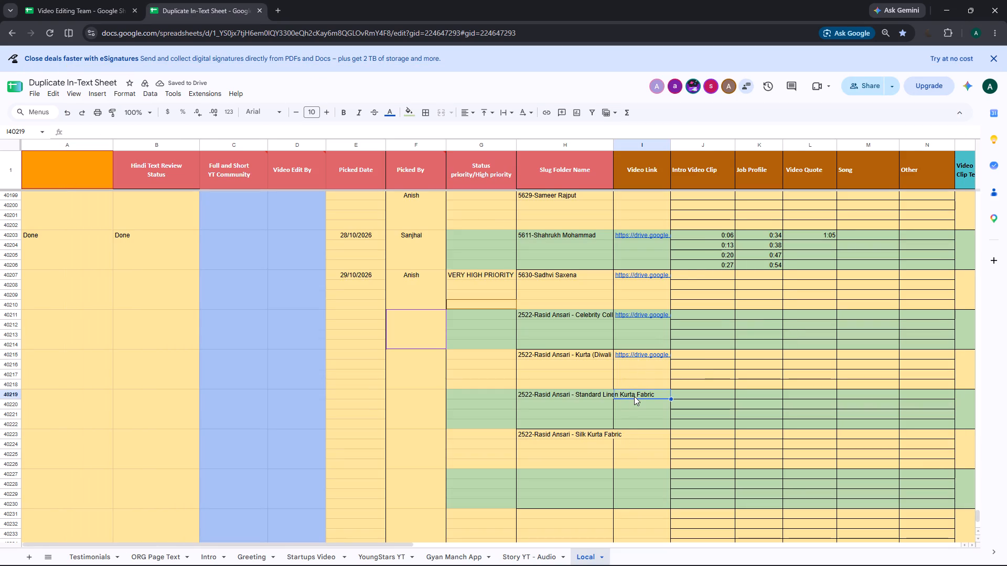
click(61, 0)
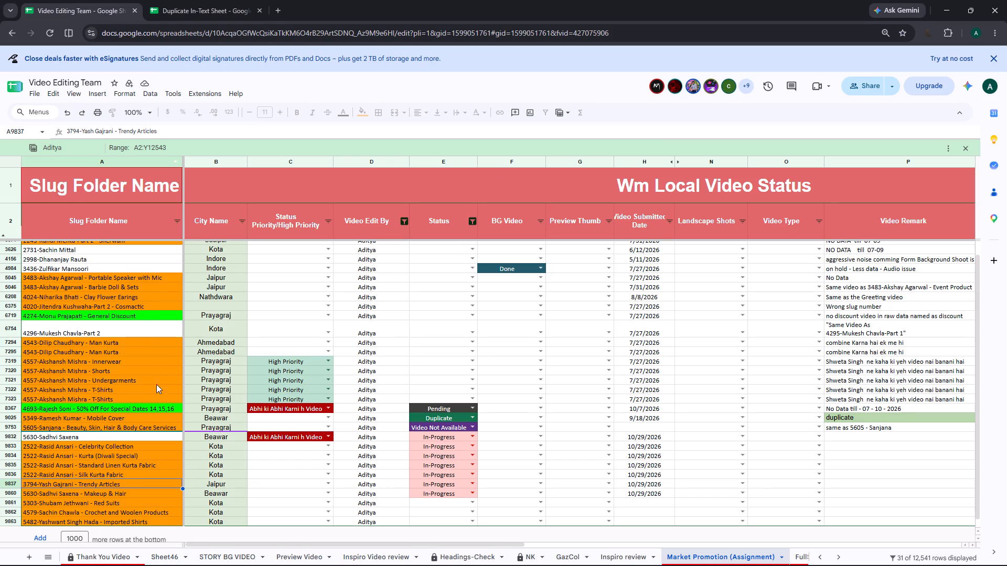
click(184, 0)
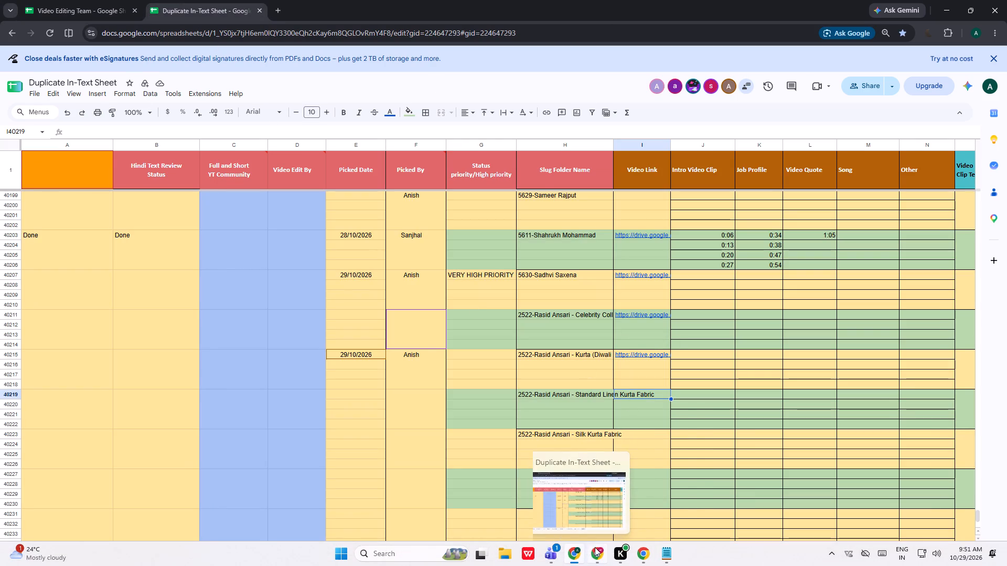
click(584, 520)
click(222, 109)
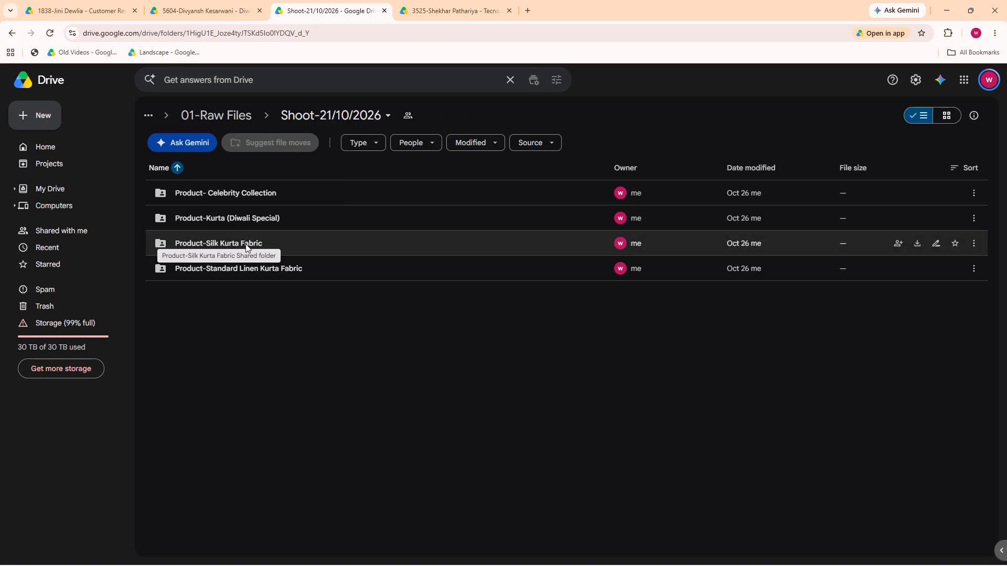
double_click(245, 244)
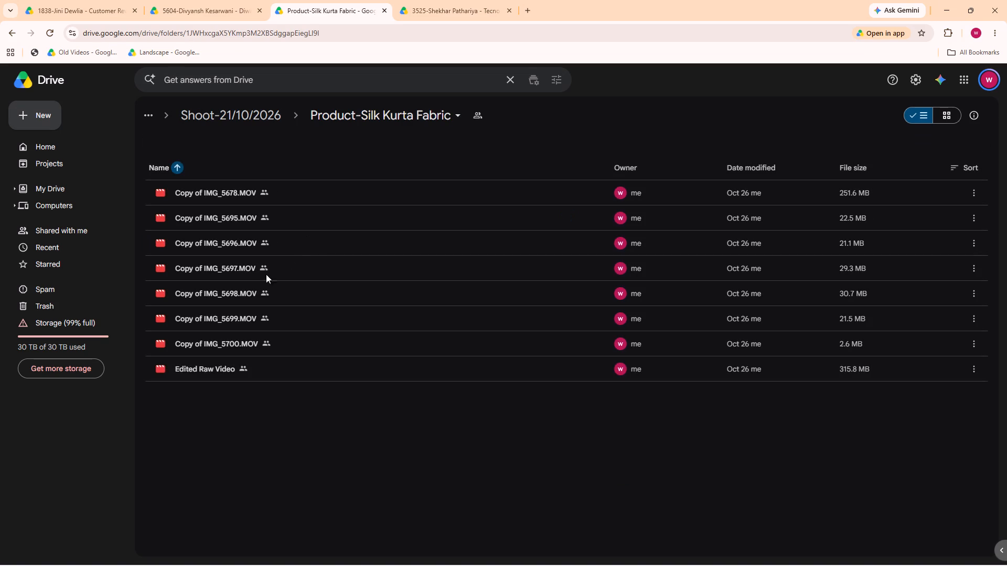
click(252, 373)
right_click(252, 373)
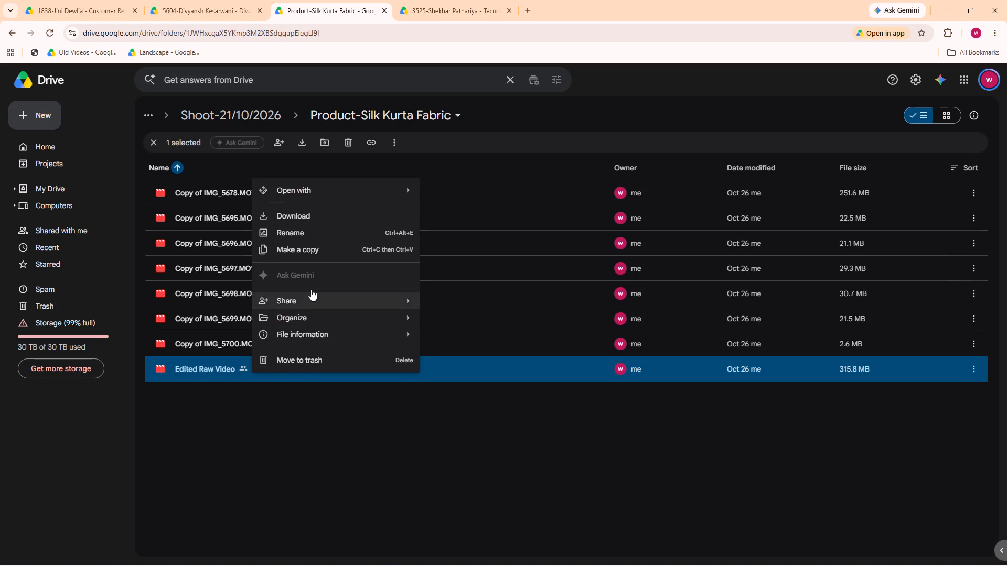
click(306, 302)
click(456, 325)
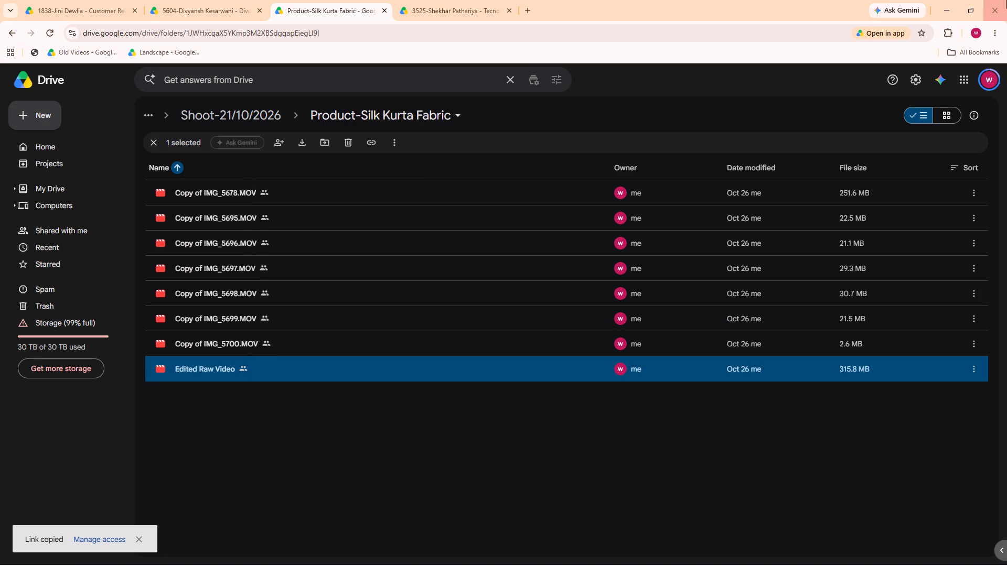
click(944, 0)
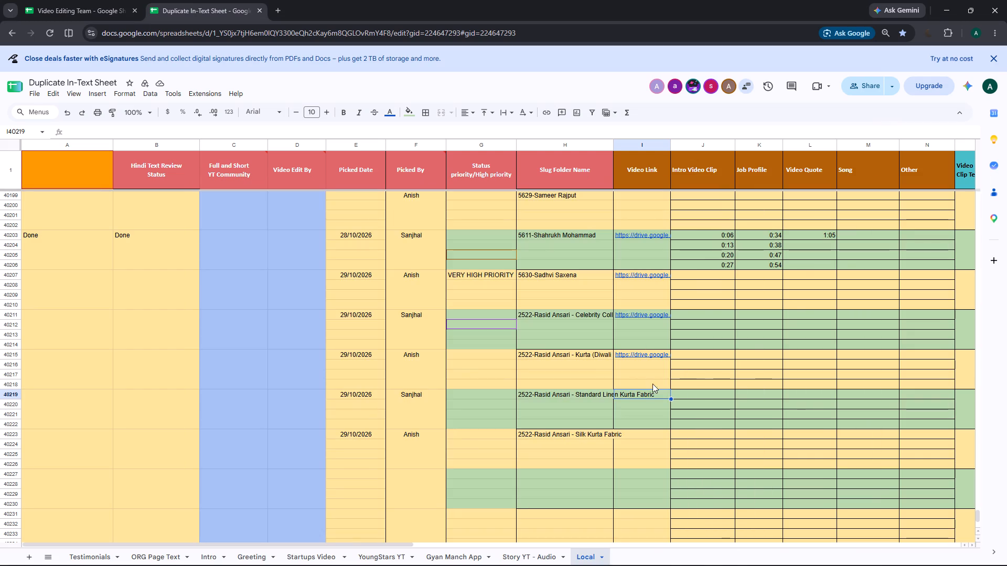
click(645, 437)
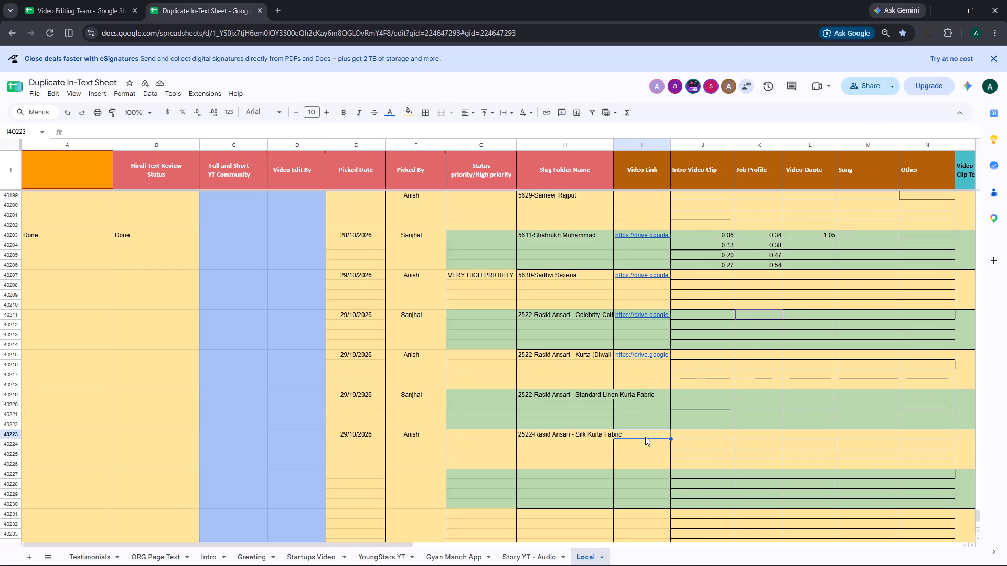
key(ctrl+shift+v)
Copy the Drive link of Edited Raw Video in the Product-Standard Linen Kurta Fabric folder into Video Link cell I40219 of Duplicate In-Text Sheet.
click(646, 394)
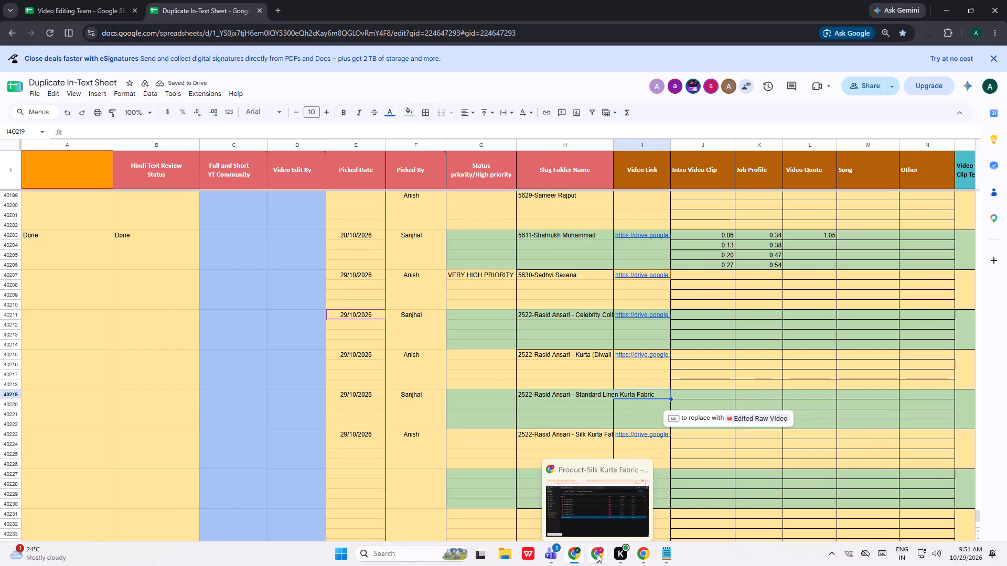
click(602, 518)
click(233, 116)
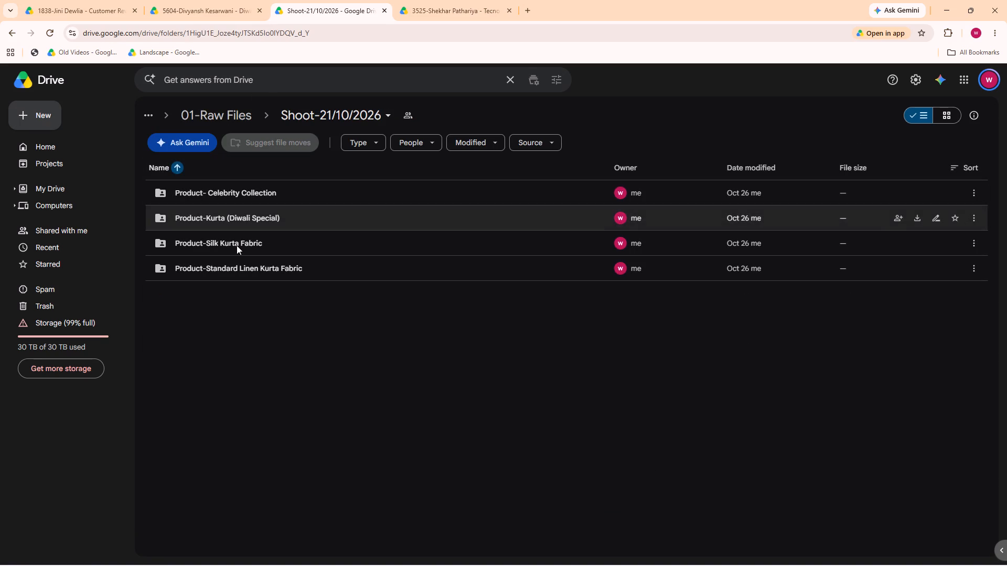
double_click(256, 271)
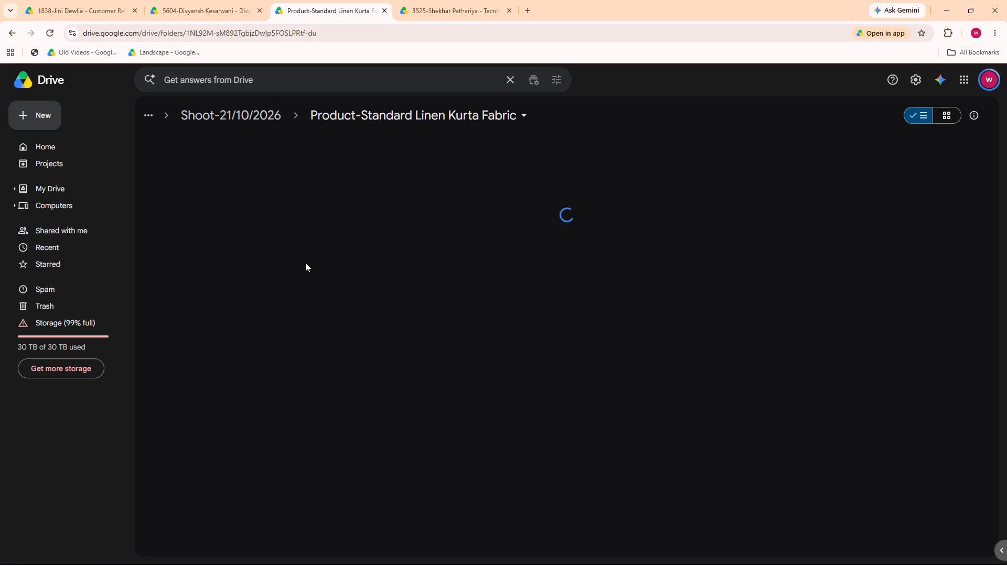
click(266, 229)
right_click(266, 229)
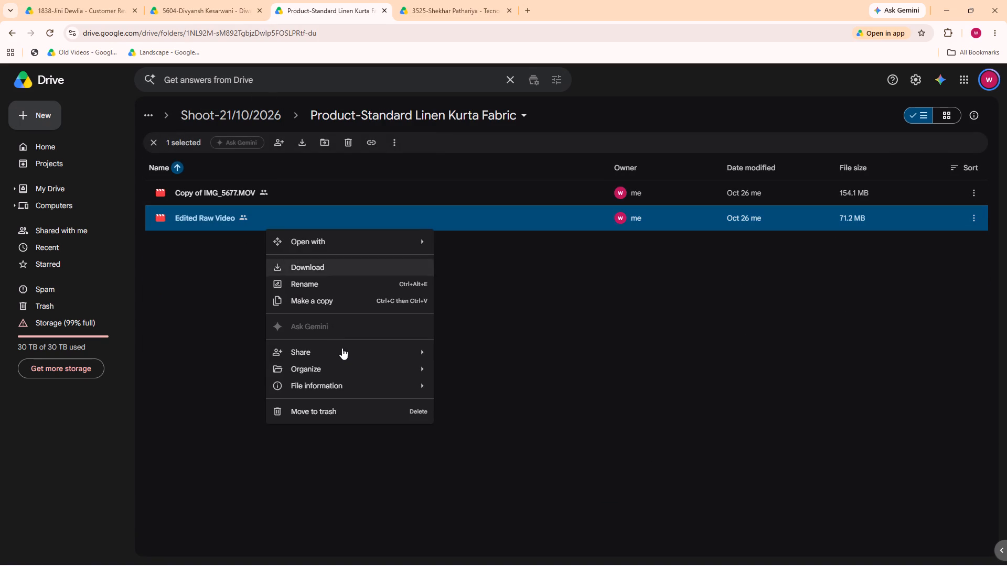
click(324, 352)
click(487, 379)
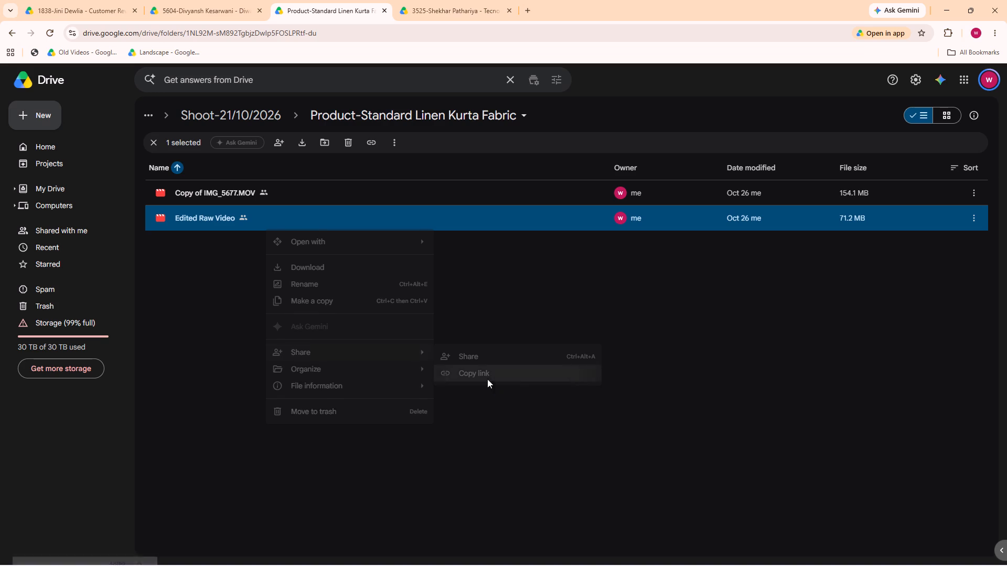
click(940, 0)
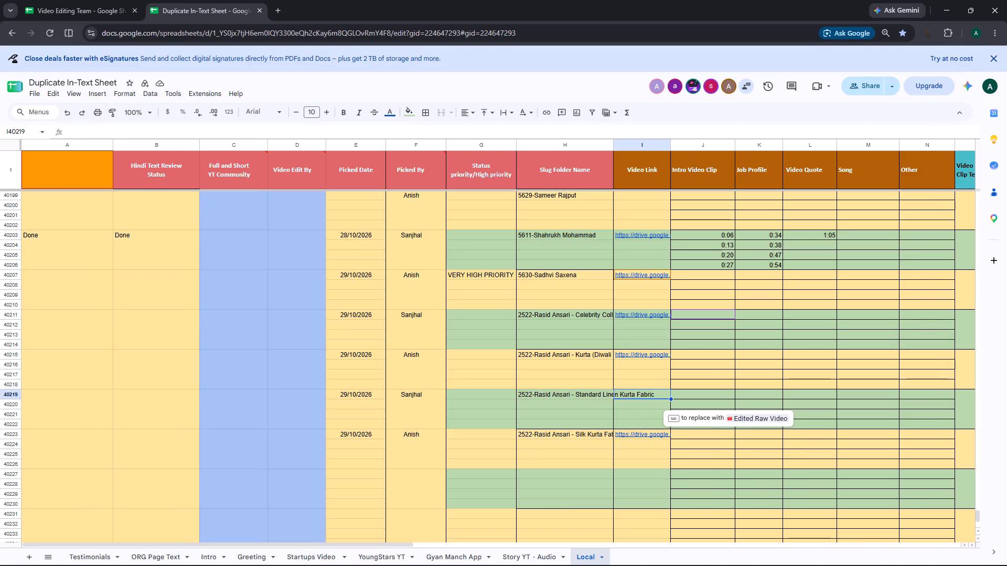
click(643, 395)
key(ctrl+v)
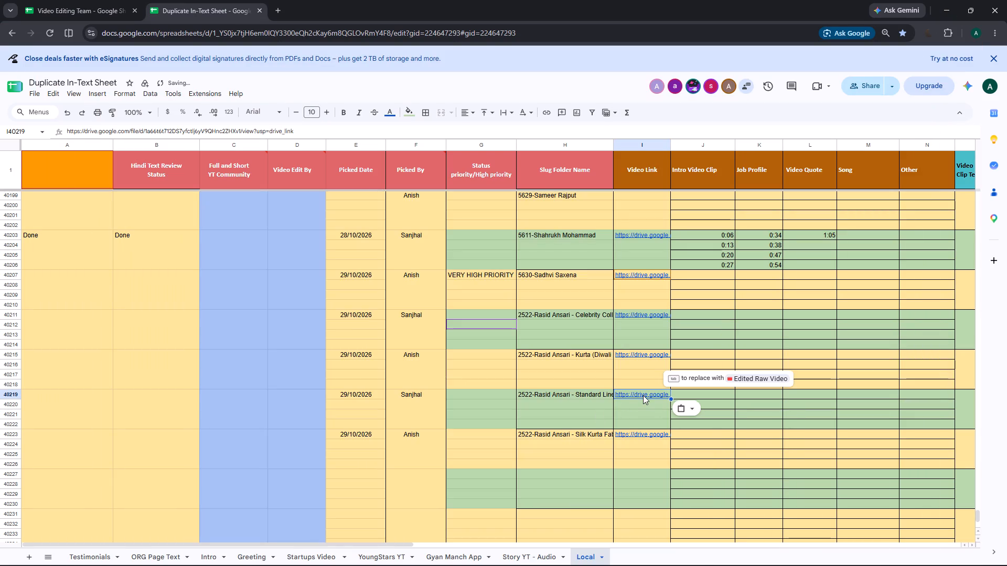
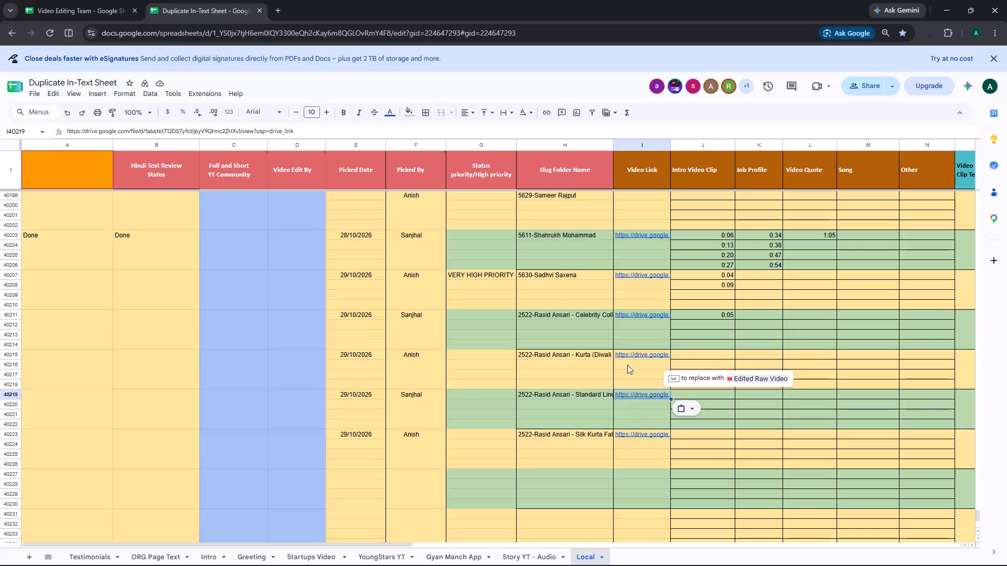
Copy the Slug Folder Name and Video Link cells together for the four 2522 product entries in rows 40211, 40215, 40219 and 40223.
click(575, 316)
ctrl+click(626, 315)
ctrl+click(564, 356)
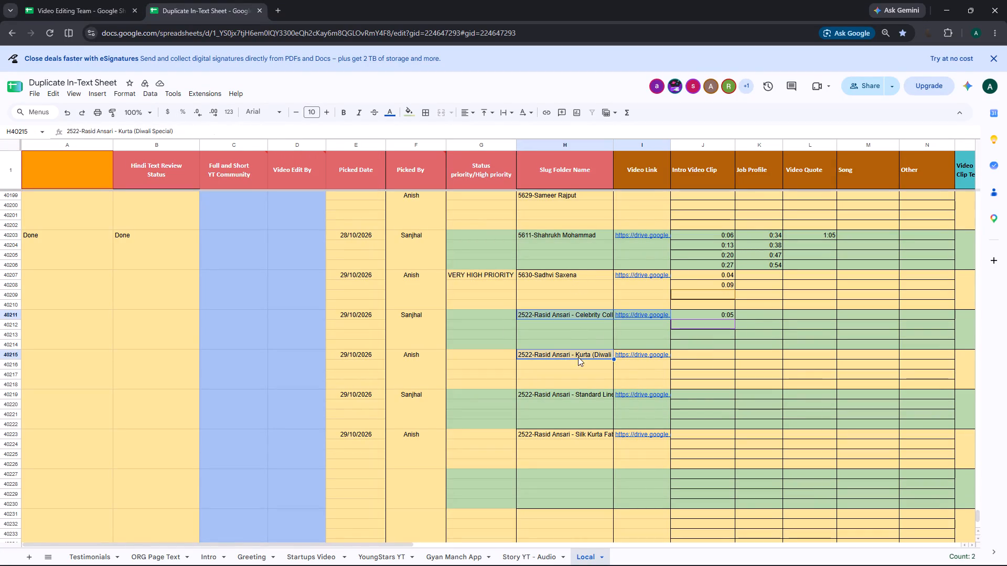
ctrl+click(655, 356)
ctrl+click(558, 392)
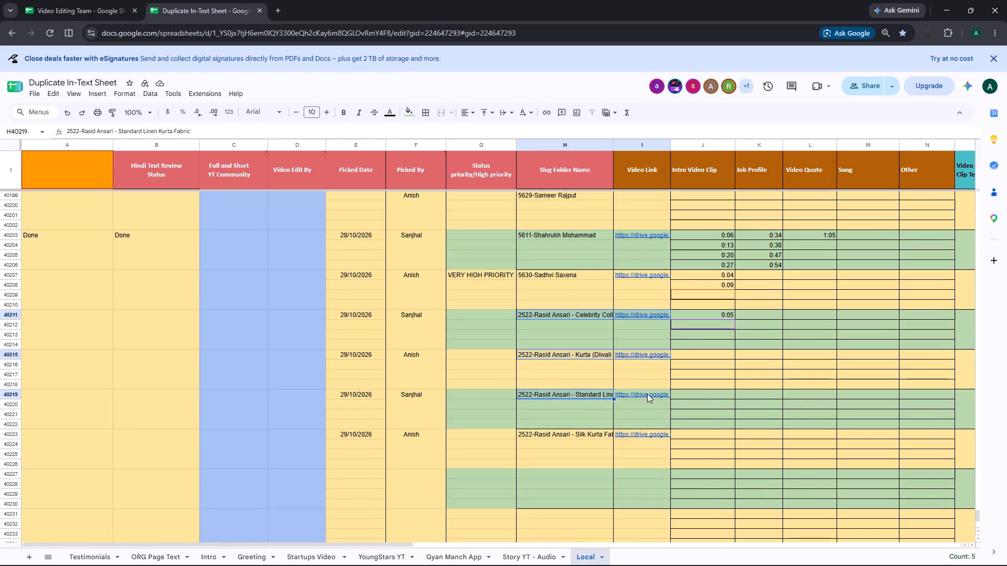
ctrl+click(647, 394)
ctrl+click(577, 434)
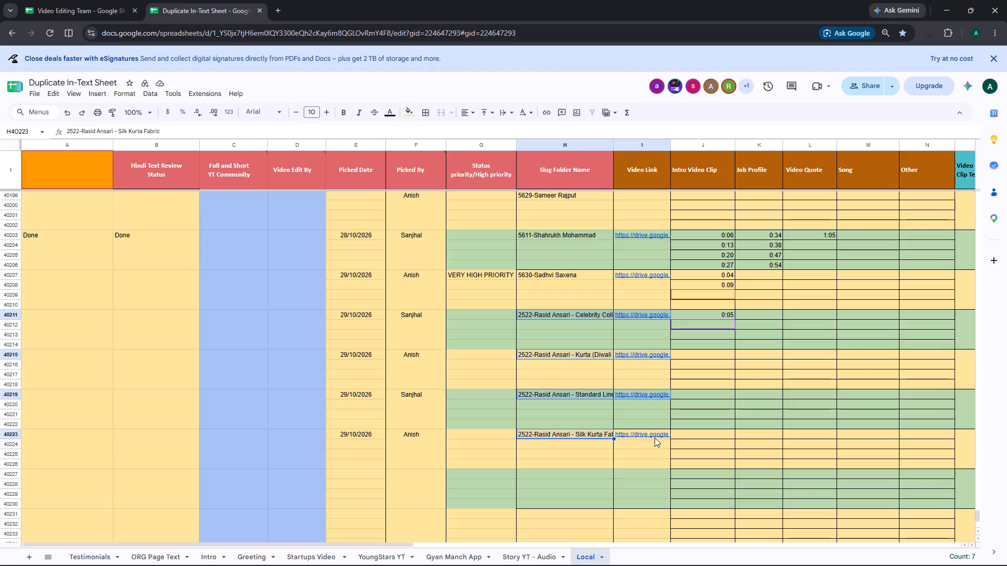
ctrl+click(653, 437)
key(ctrl+c)
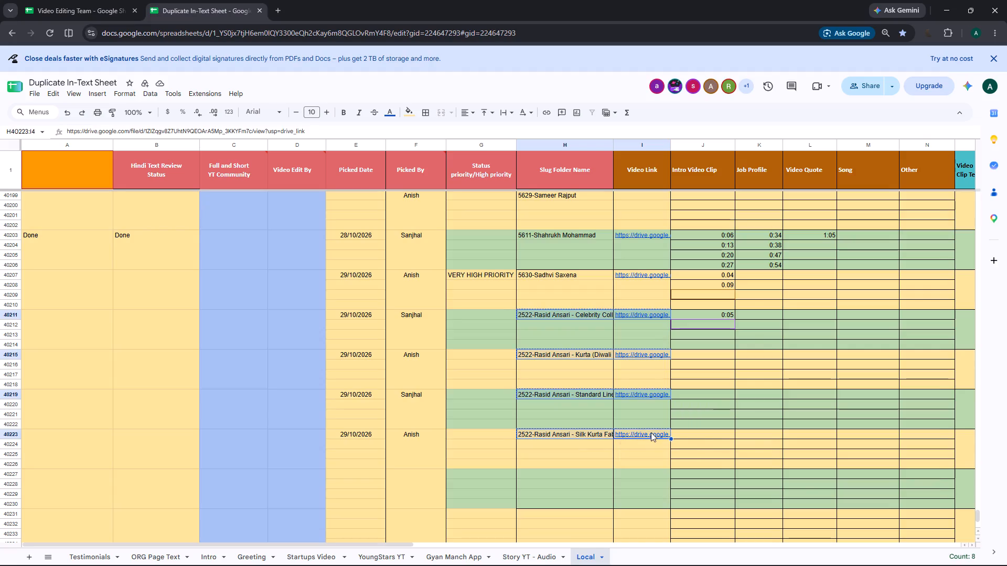
key(ctrl+c)
key(ctrl+c)
key(ctrl+c)
key(ctrl+c)
key(ctrl+c)
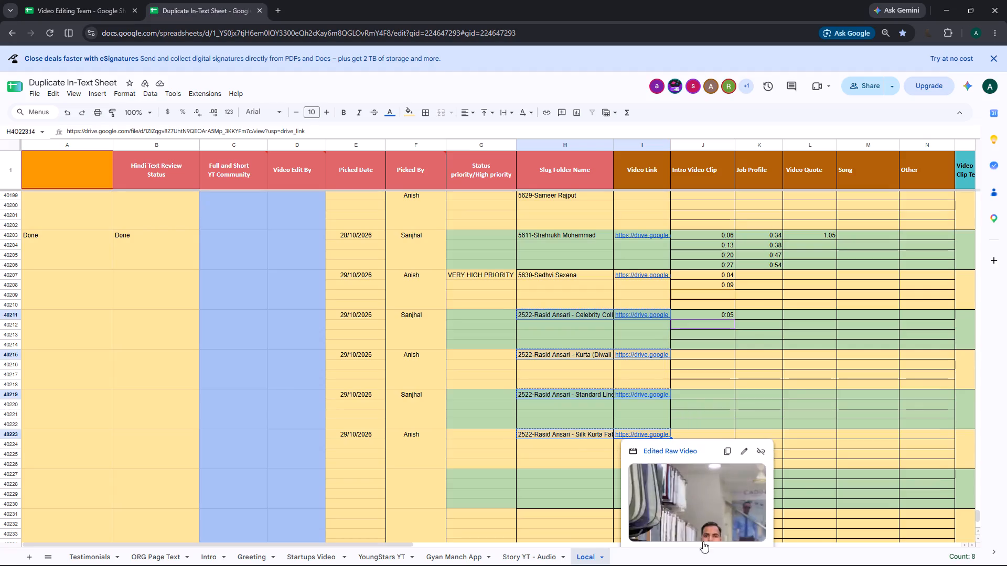
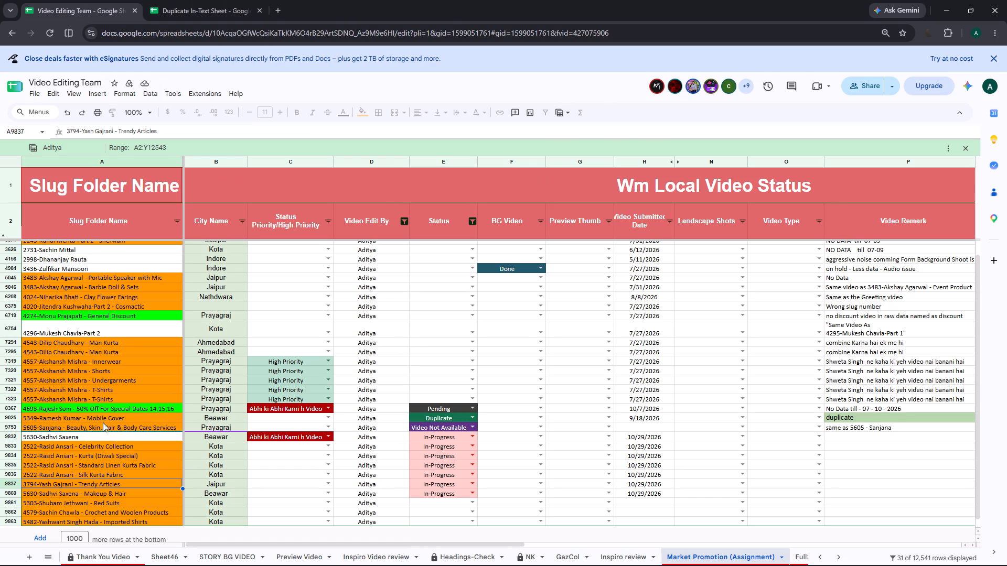
Search Drive for the client folder of the 5630 Makeup & Hair entry, omitting the product suffix, and open its 01-Raw Files folder.
click(99, 494)
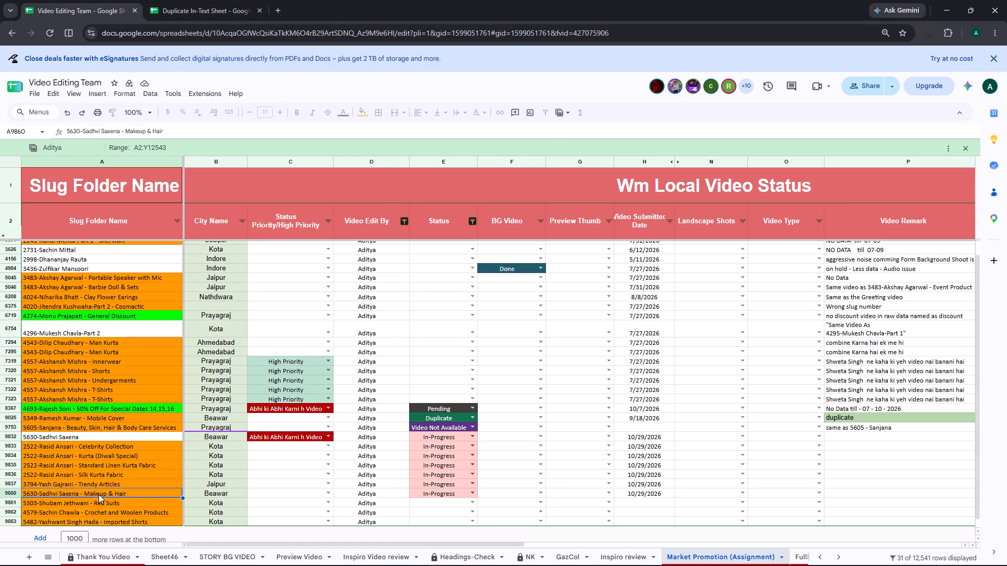
key(ctrl+c)
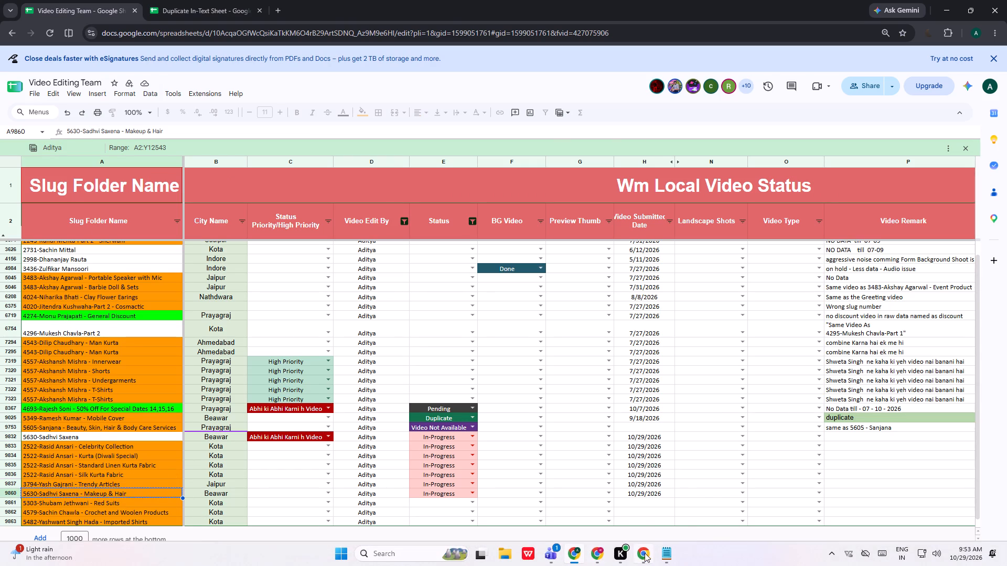
click(600, 551)
click(226, 79)
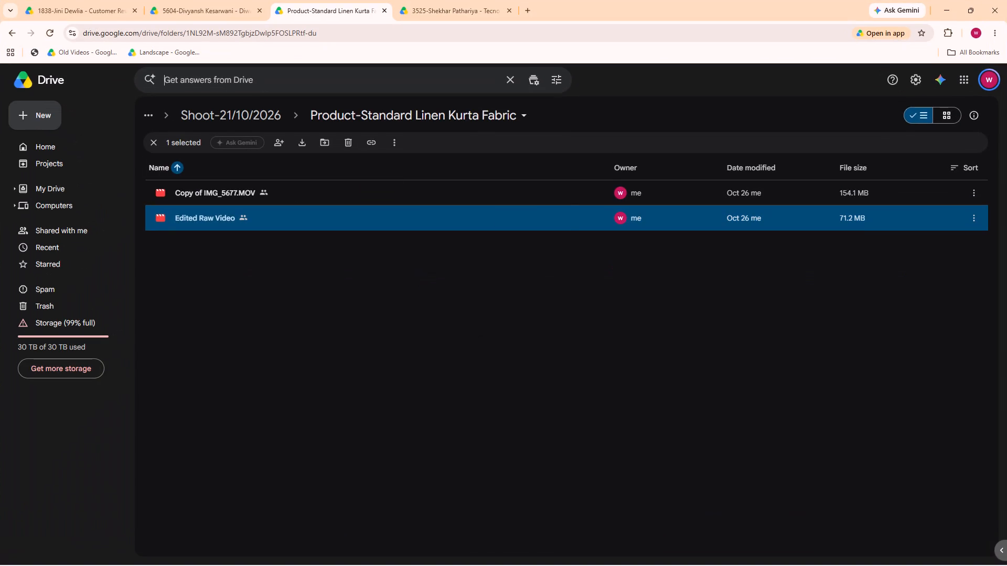
key(ctrl+v)
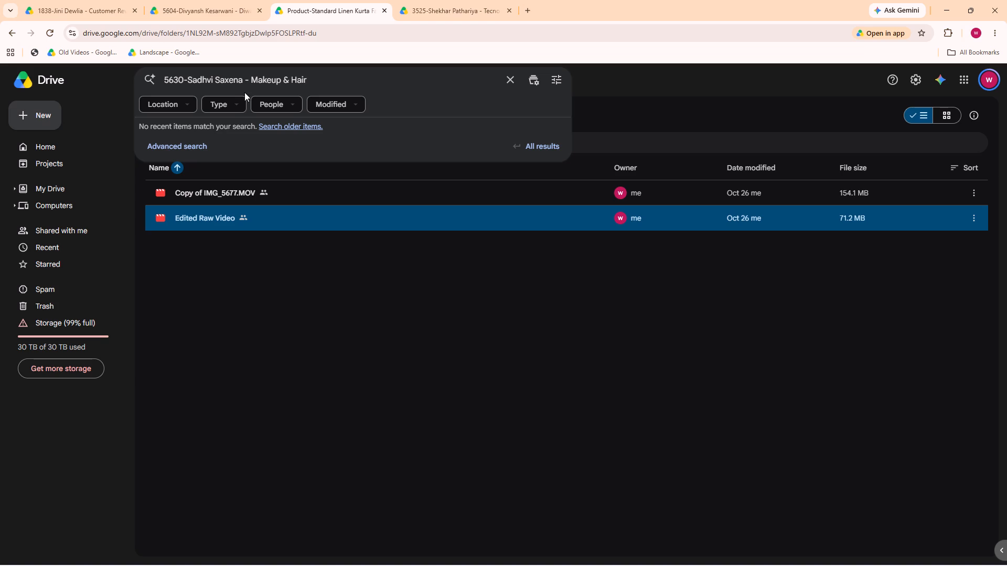
drag(246, 80, 328, 77)
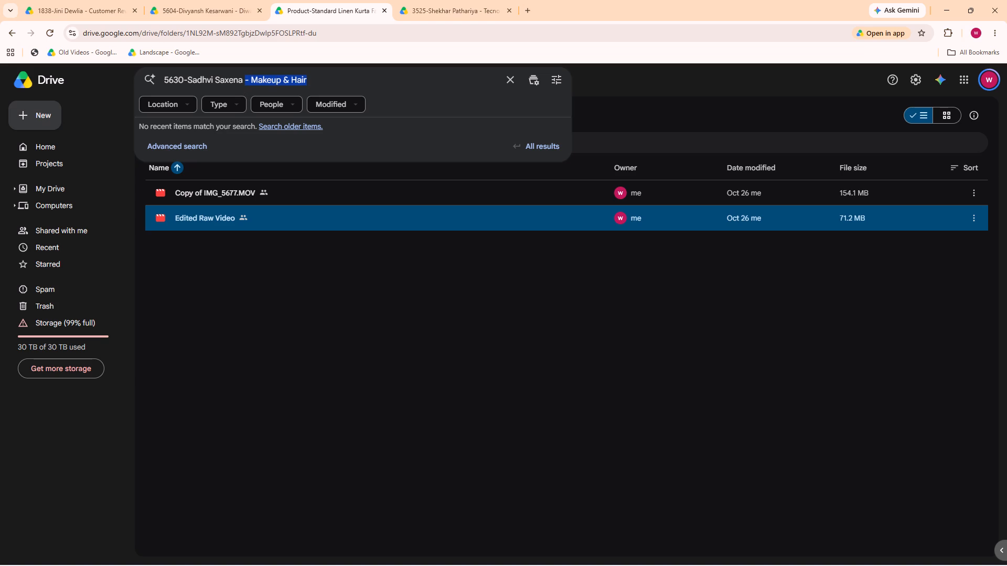
key(BackSpace)
double_click(282, 138)
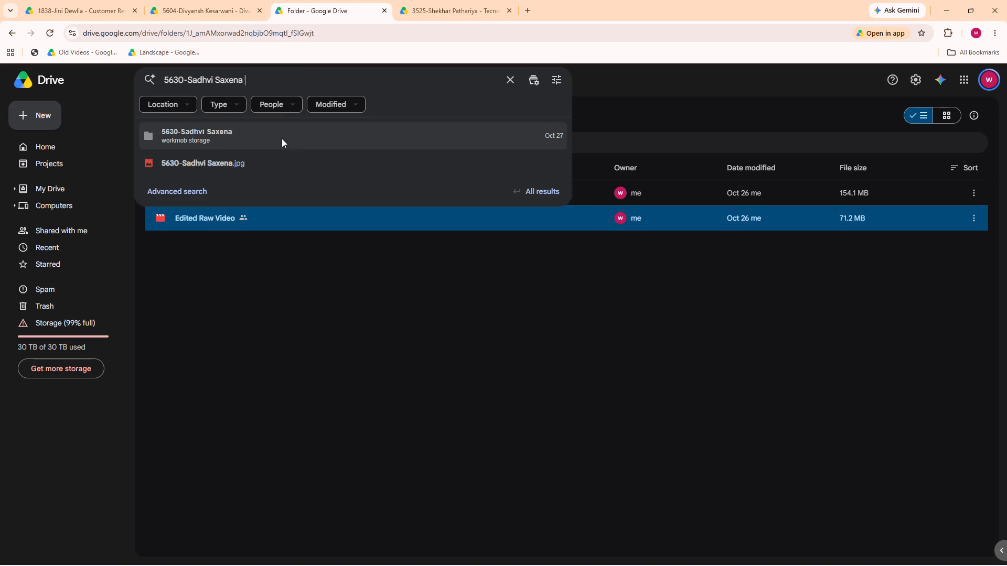
double_click(267, 196)
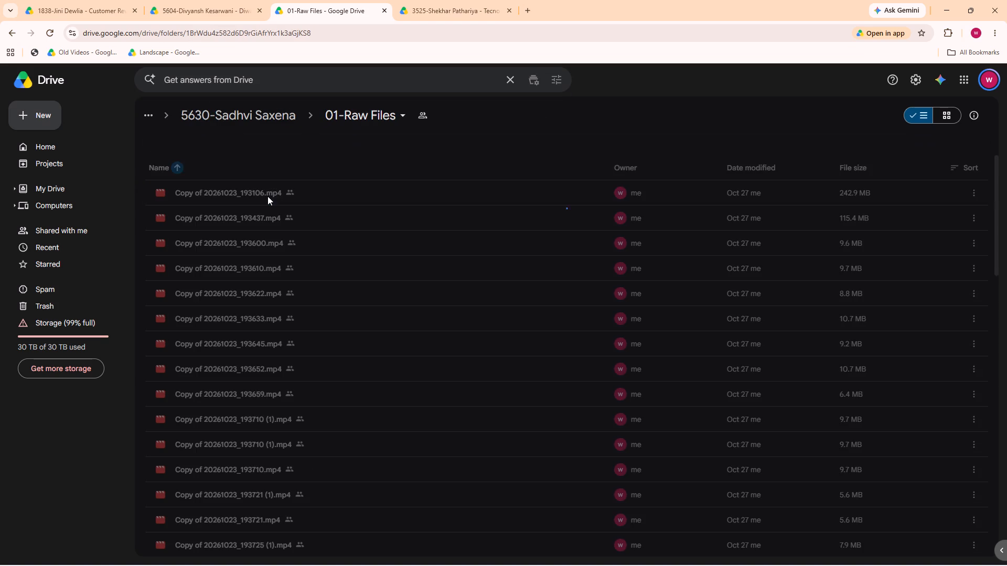
Copy the share link of Product-Makeup & Hair.mp4 at the end of the raw files list.
scroll(354, 355, down, 12)
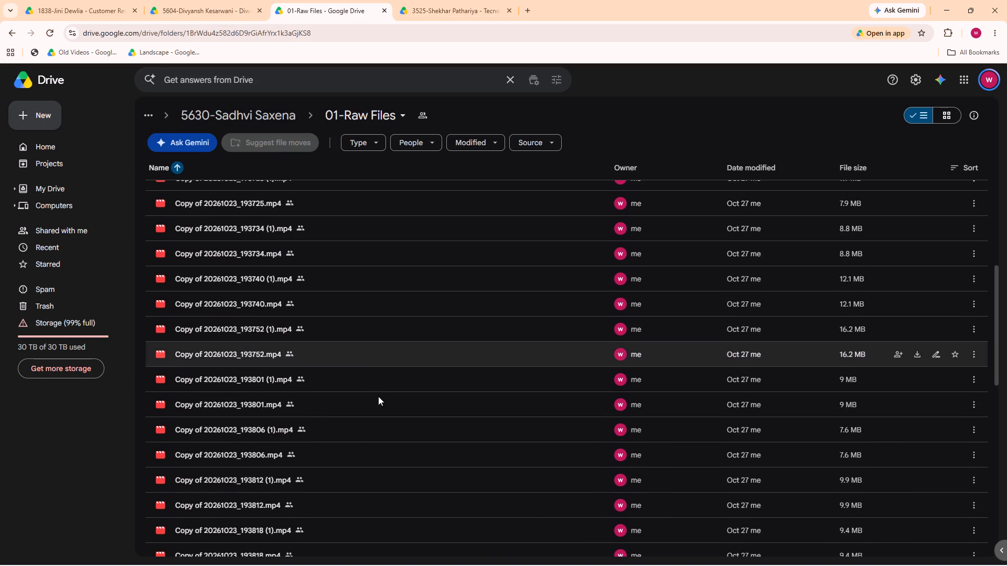
scroll(393, 401, up, 3)
scroll(393, 401, down, 20)
scroll(393, 401, down, 11)
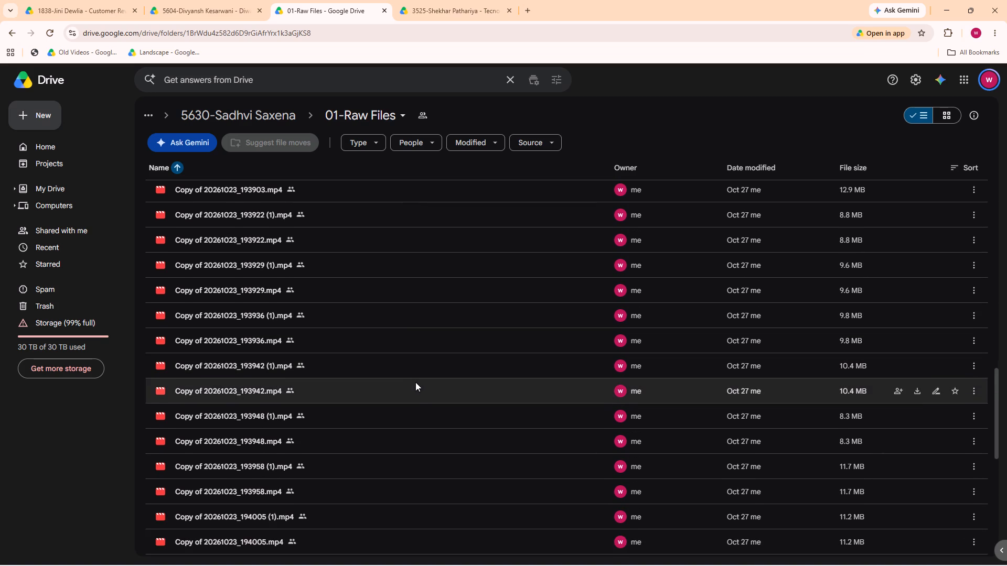
scroll(415, 382, down, 8)
scroll(408, 428, down, 8)
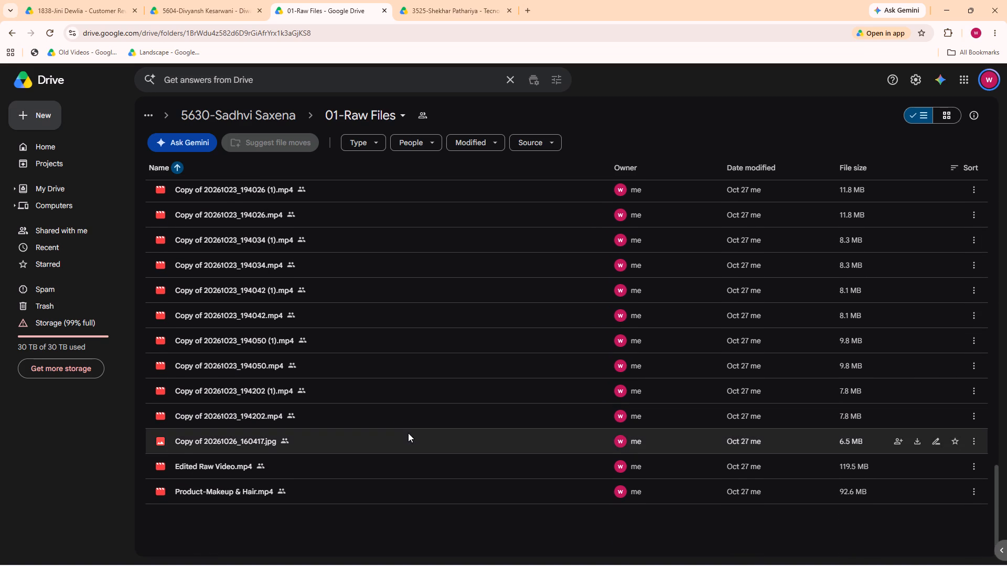
click(333, 492)
right_click(333, 492)
click(404, 423)
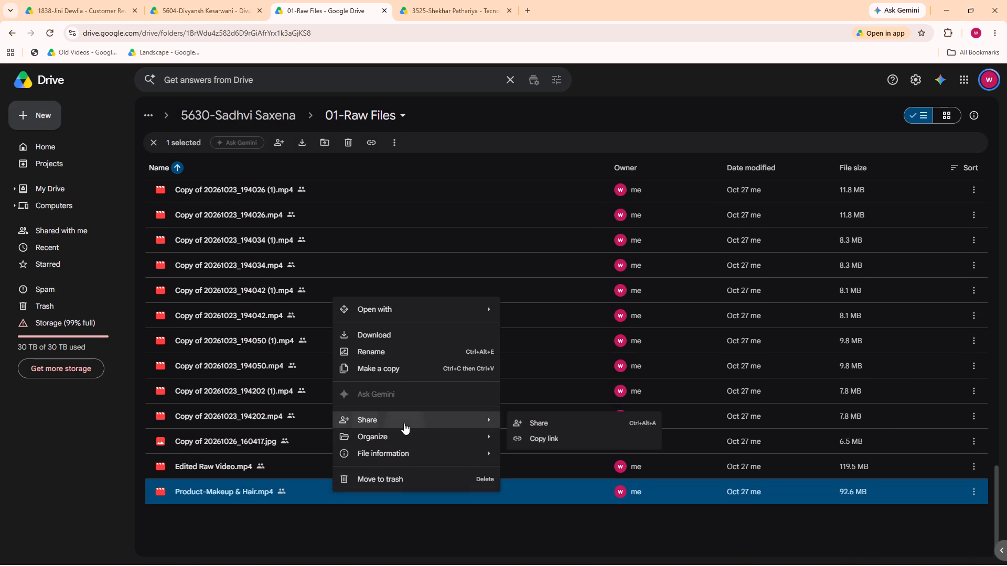
click(519, 437)
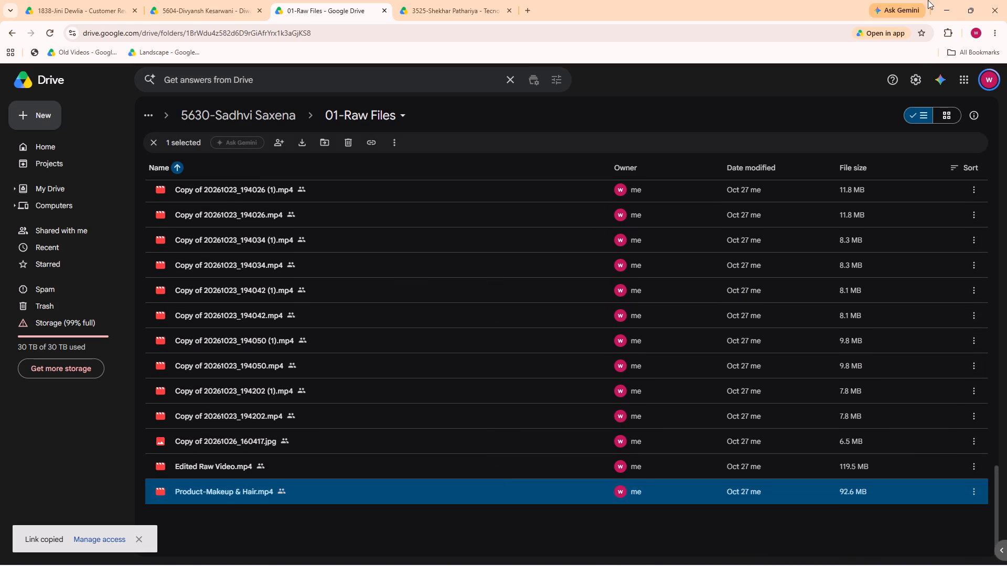
Paste the copied video link into the Video Link cell of row 40227 in Duplicate In-Text Sheet.
click(950, 0)
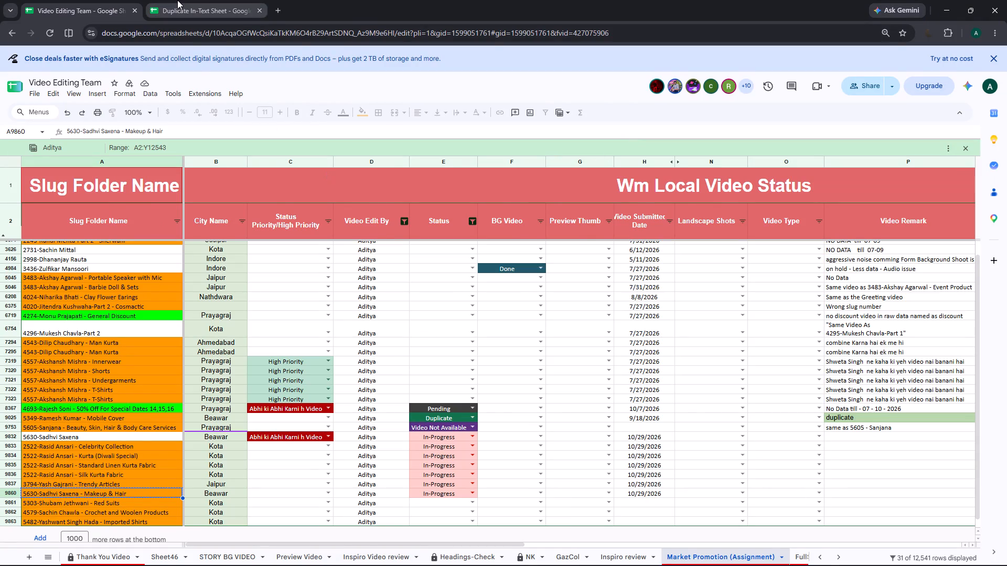
click(177, 0)
click(641, 470)
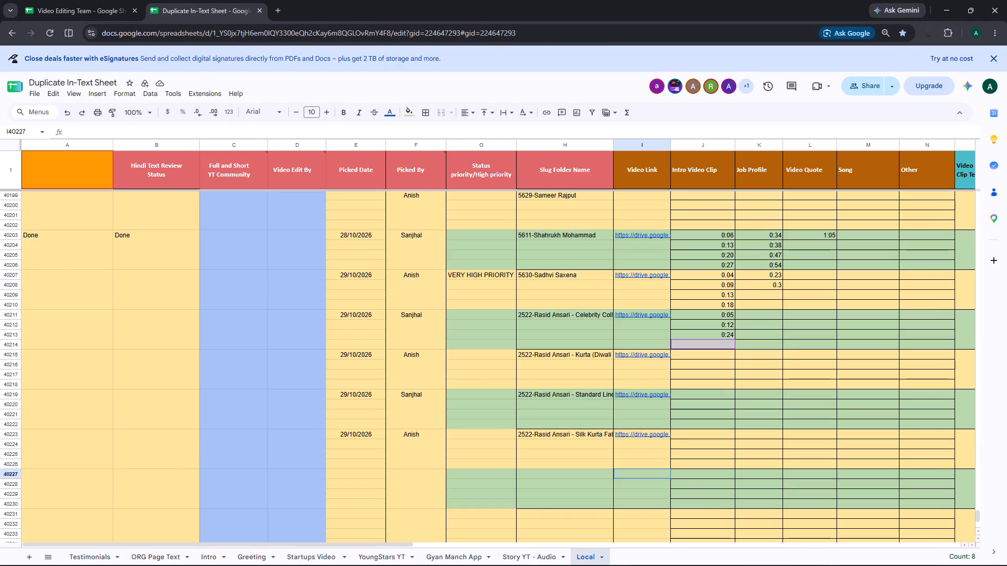
key(ctrl+v)
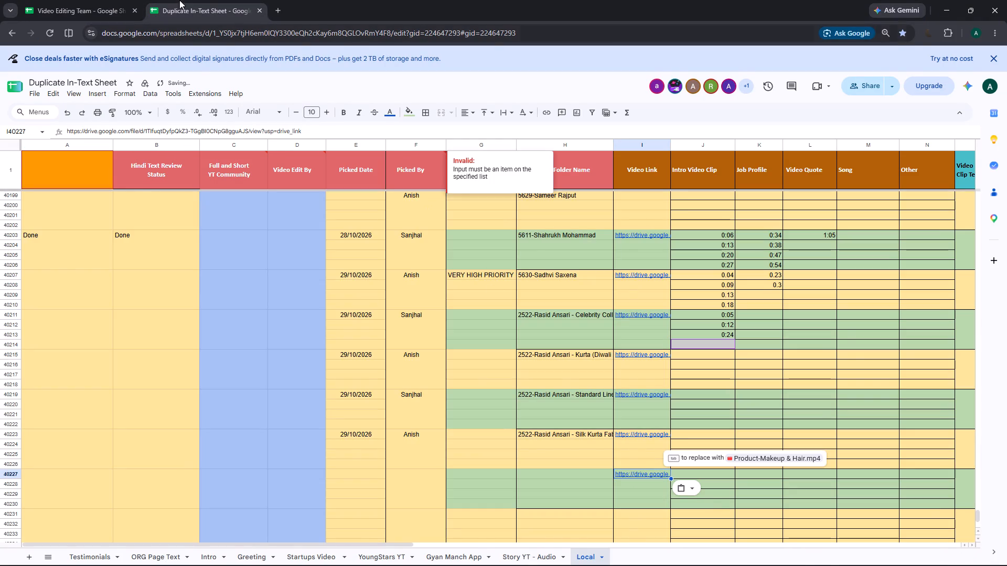
Copy the 5630 Makeup & Hair slug from the Video Editing Team sheet into row 40227's Slug Folder Name cell, without source formatting.
click(78, 6)
click(143, 492)
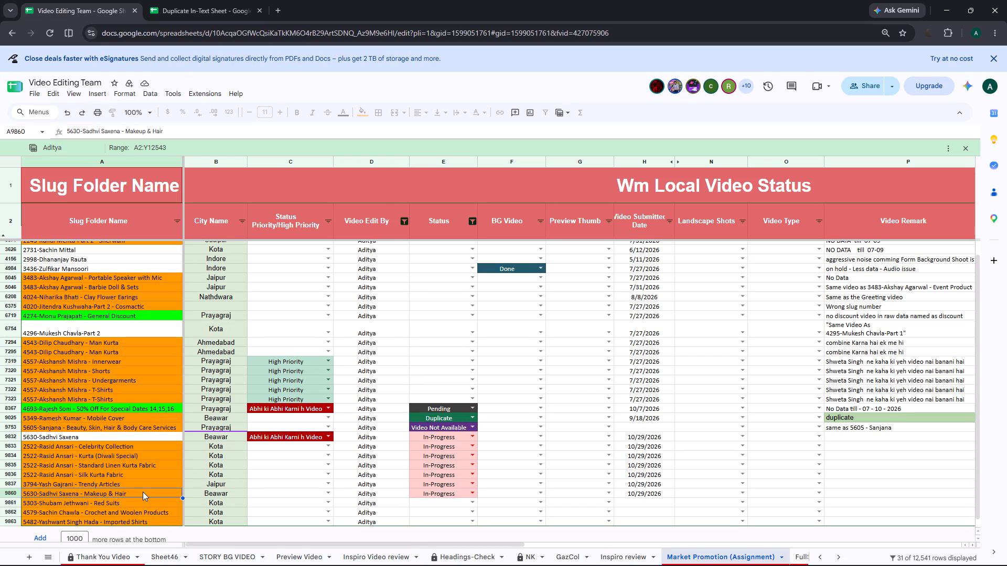
key(ctrl+c)
click(185, 6)
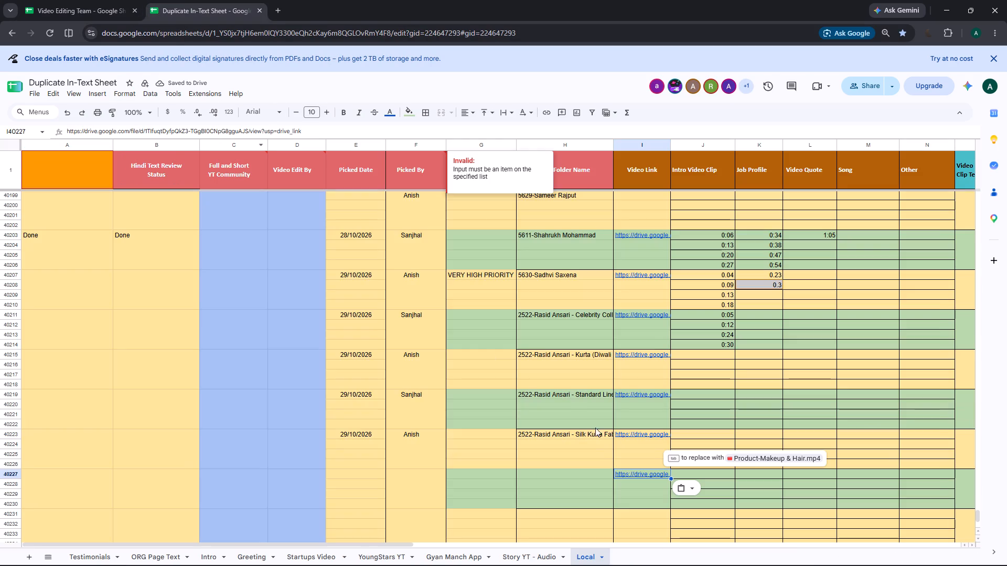
click(559, 478)
key(ctrl+shift+v)
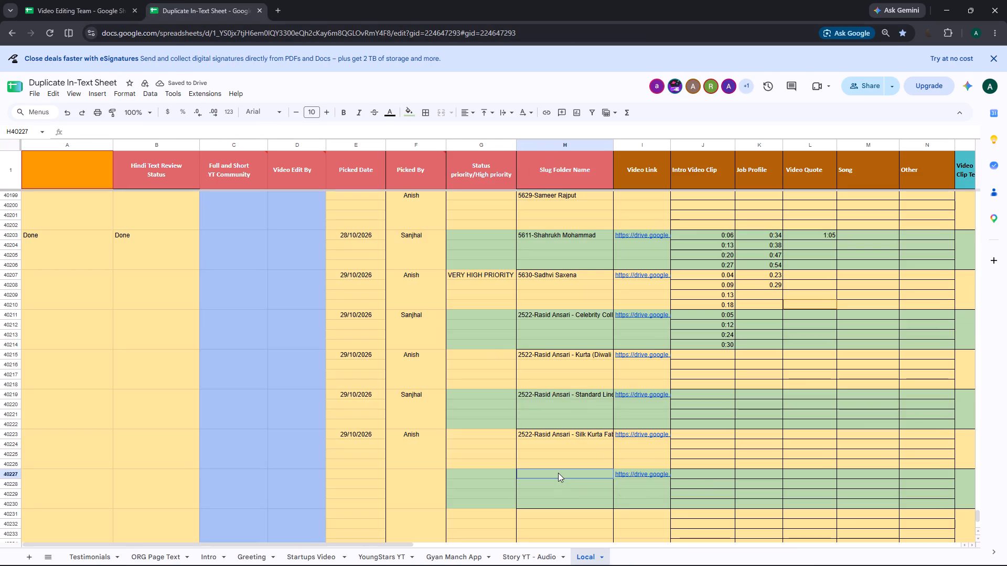
Select the Status cell of the 5303 Red Suits entry in row 9861 of the Video Editing Team sheet.
click(95, 0)
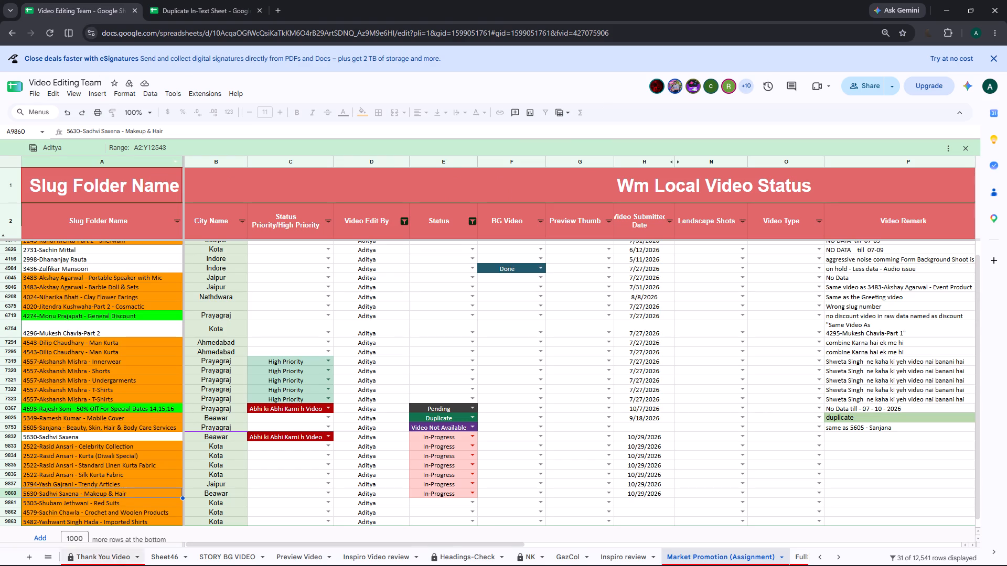
click(113, 501)
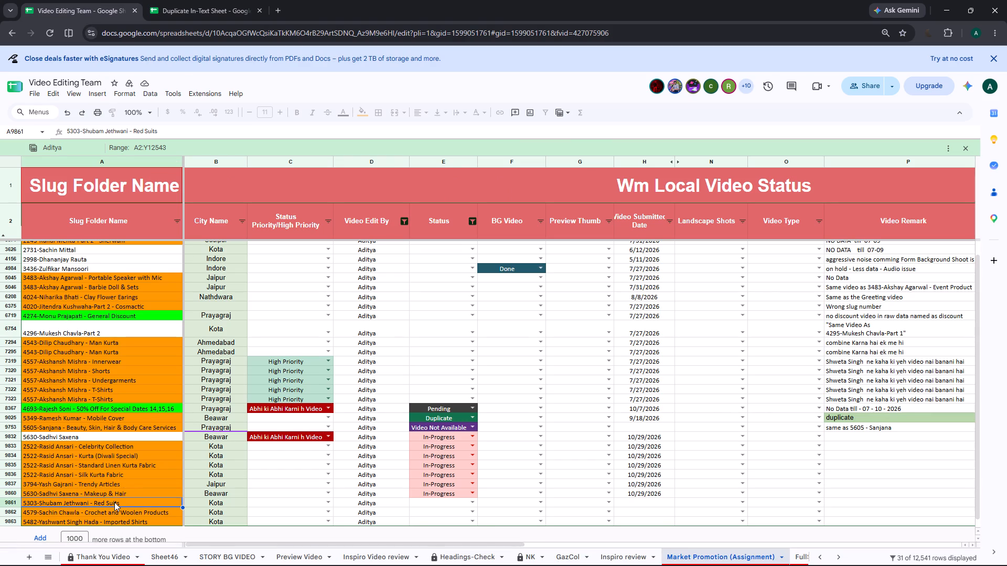
key(Right)
key(Right)
key(Right)
key(Right)
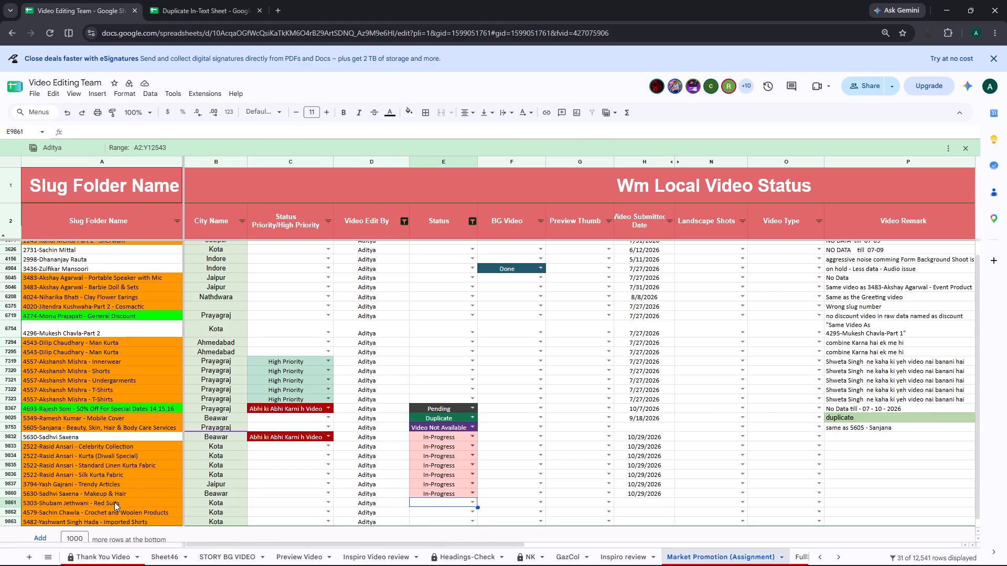
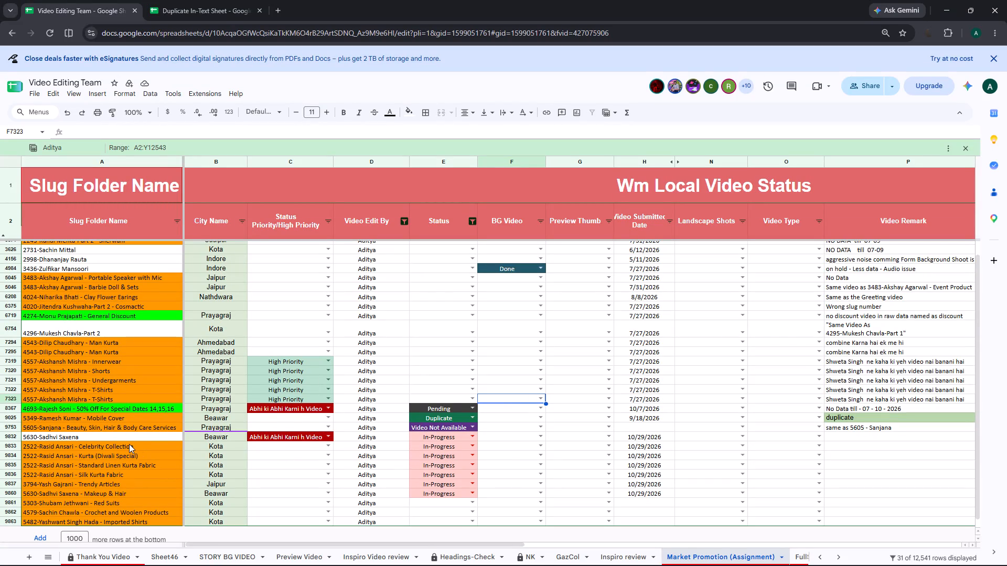
Copy the seven In-Progress slugs in rows 9832 to 9860 of the Video Editing Team sheet into a new Notepad note.
drag(125, 437, 135, 458)
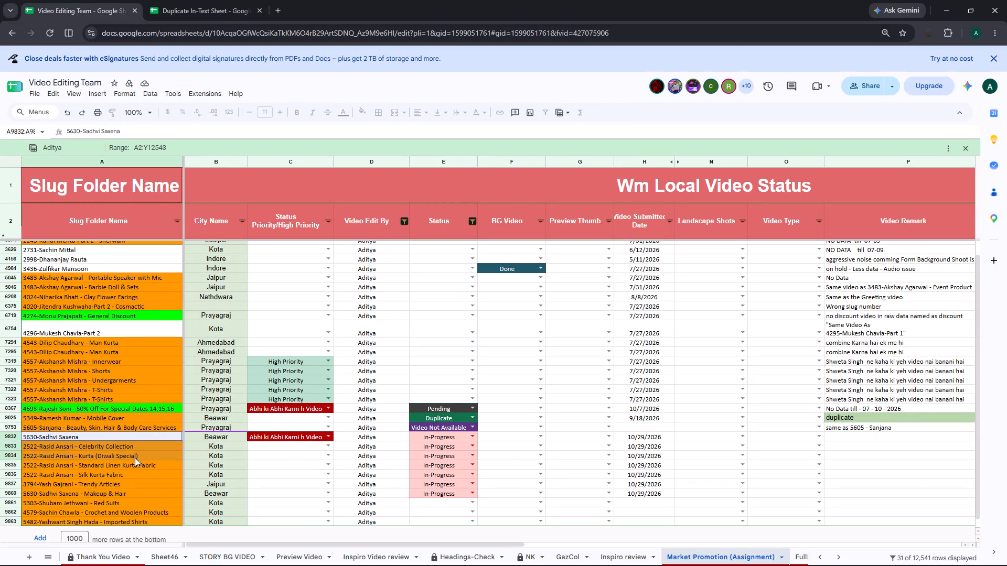
drag(135, 458, 157, 489)
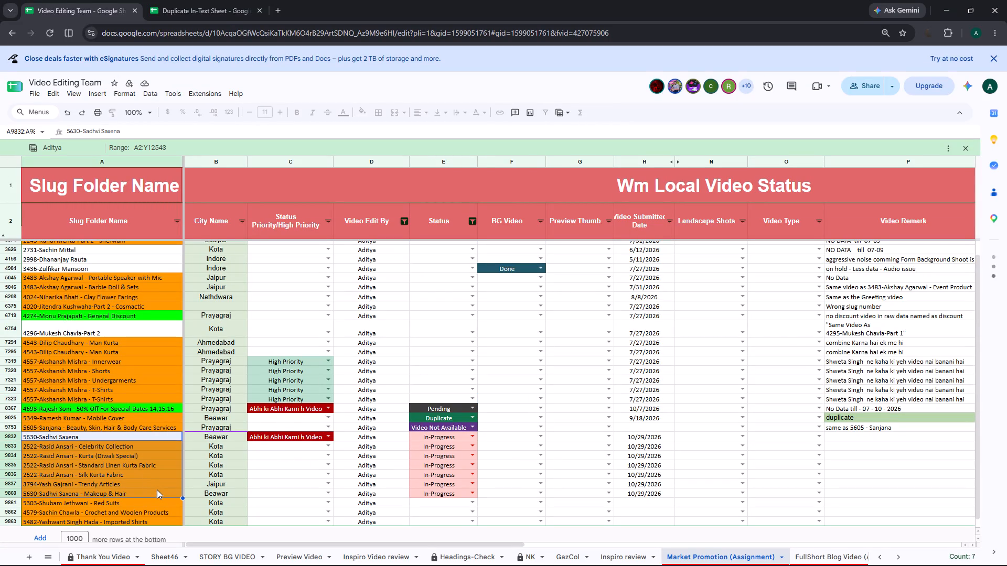
key(ctrl+c)
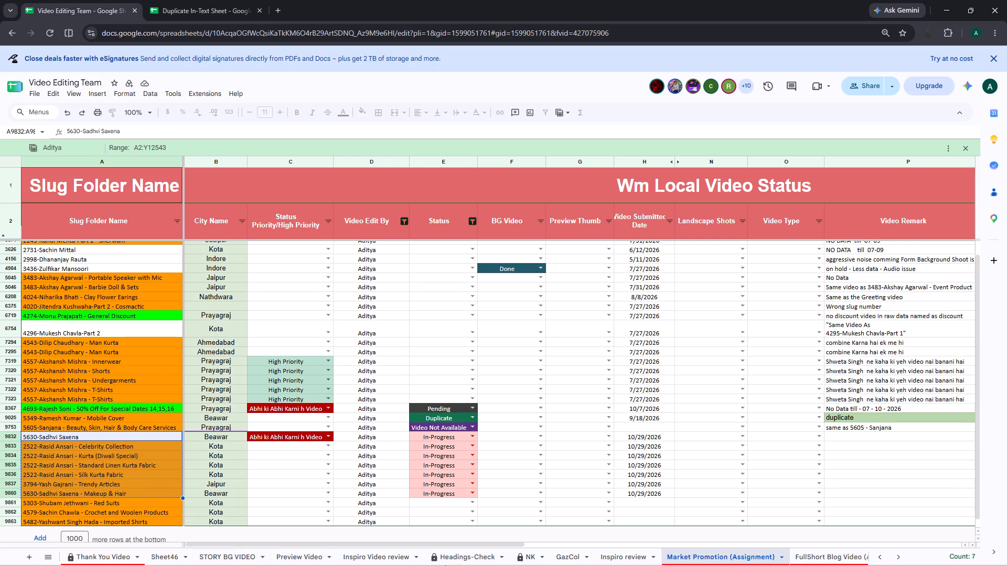
click(670, 555)
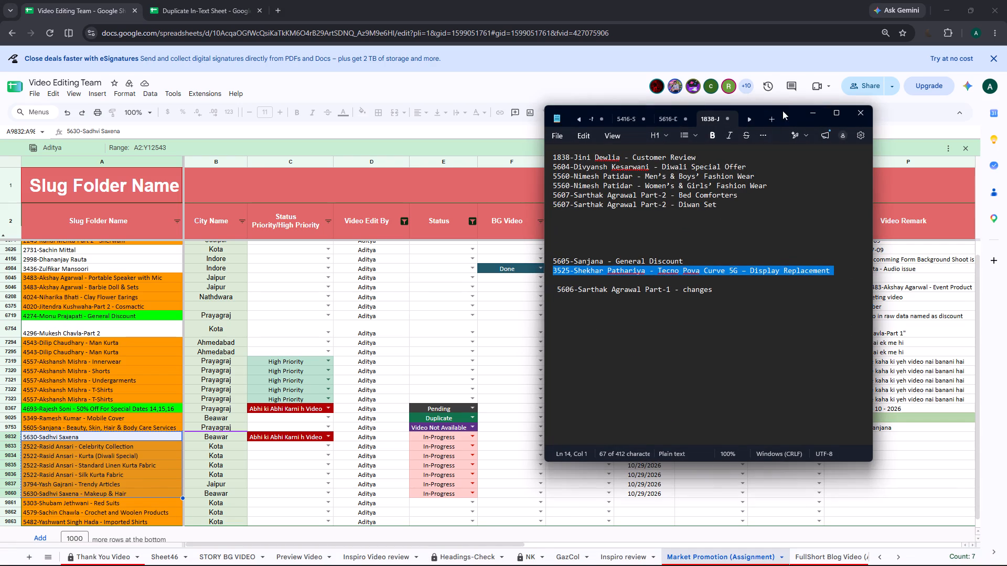
click(773, 119)
key(ctrl+v)
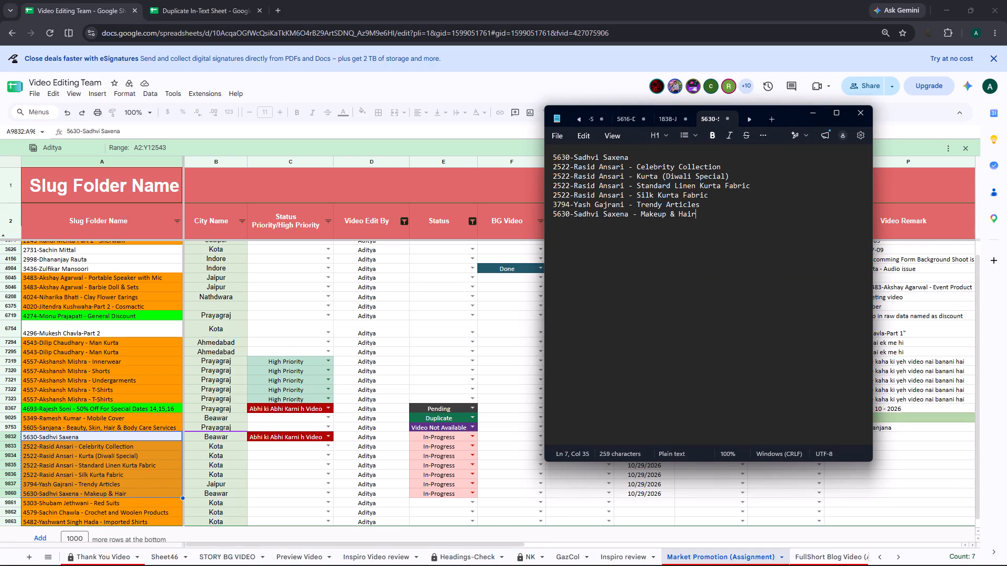
Copy the first 5630 slug line from the note and switch to its 01-Raw Files folder in Google Drive.
triple_click(595, 156)
key(ctrl+c)
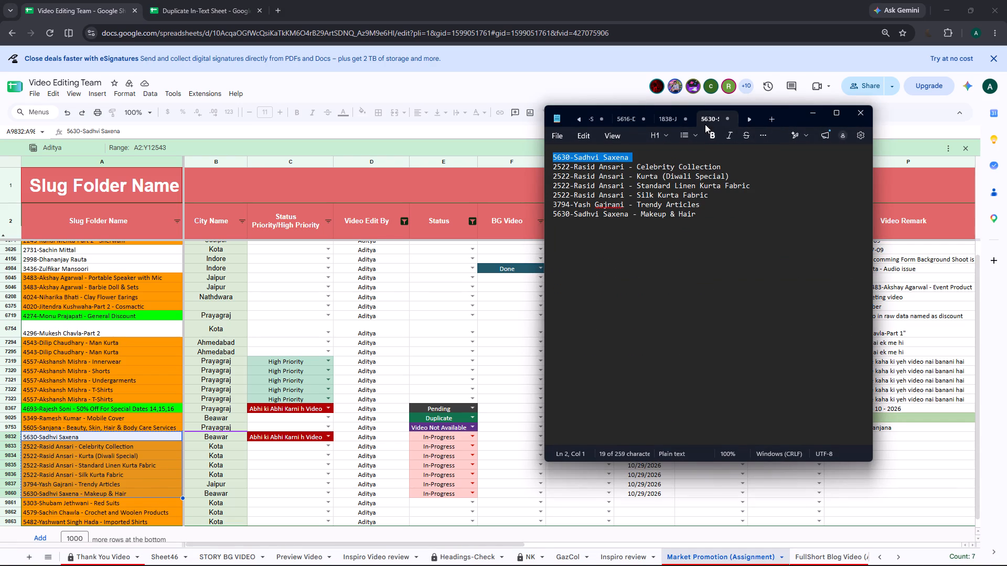
click(806, 113)
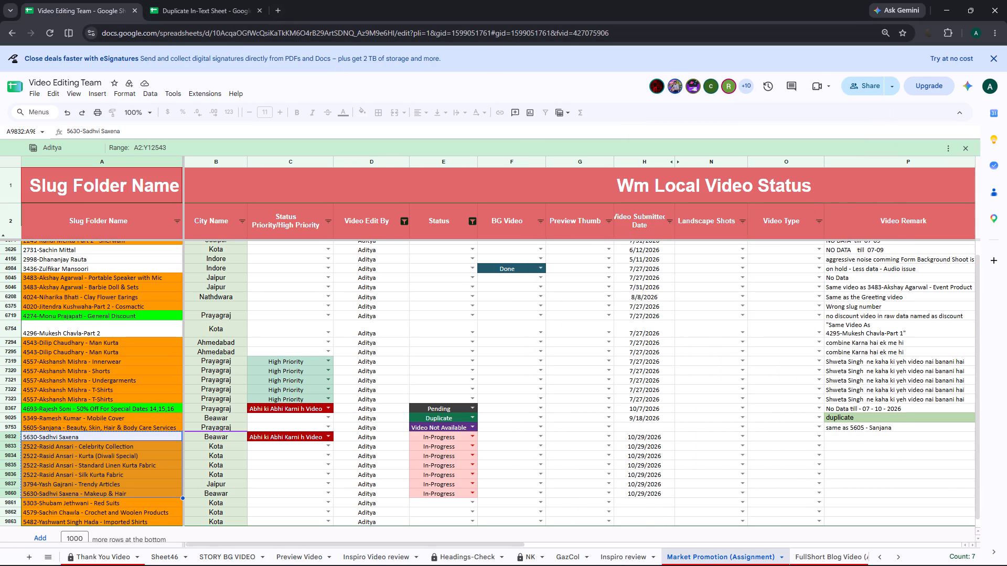
click(595, 552)
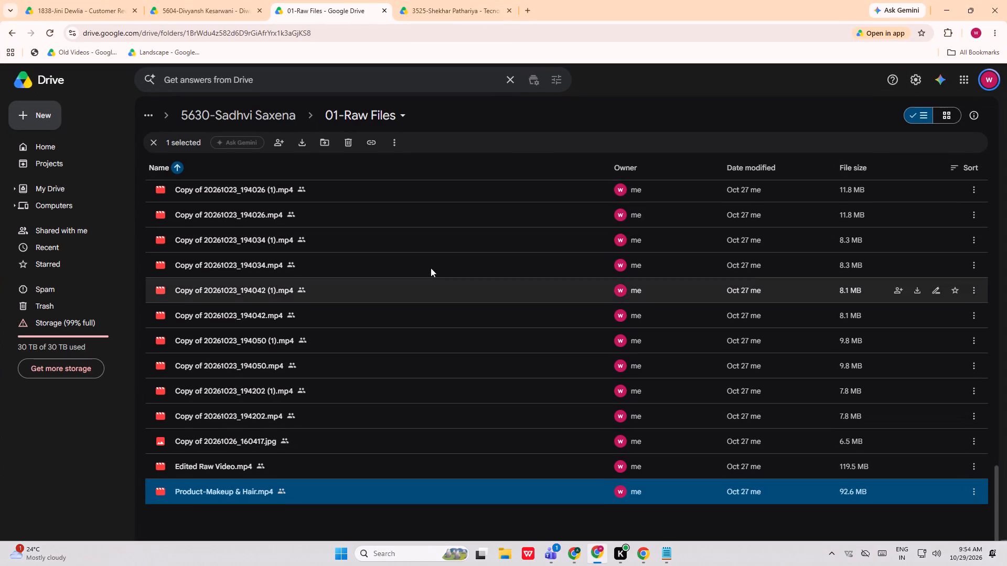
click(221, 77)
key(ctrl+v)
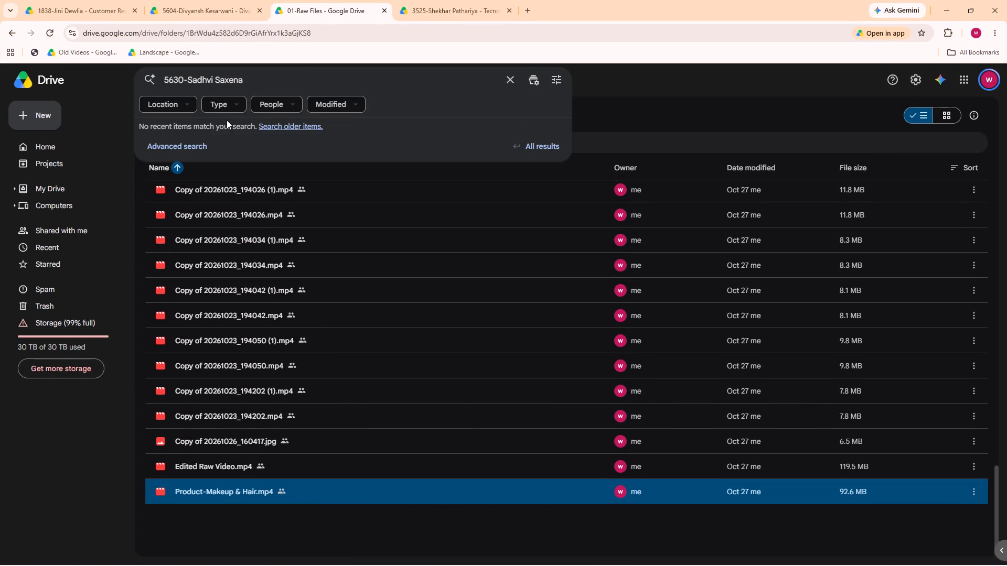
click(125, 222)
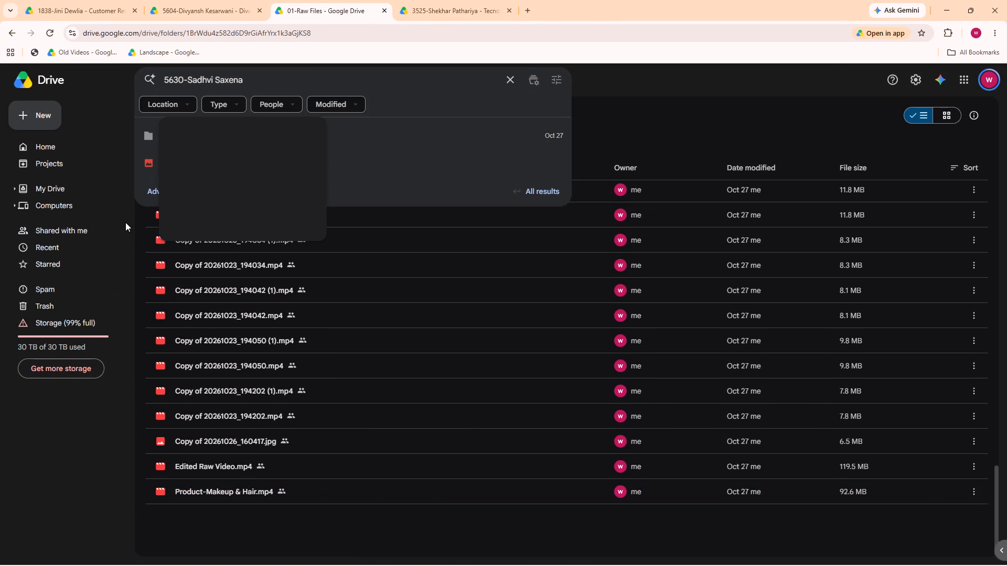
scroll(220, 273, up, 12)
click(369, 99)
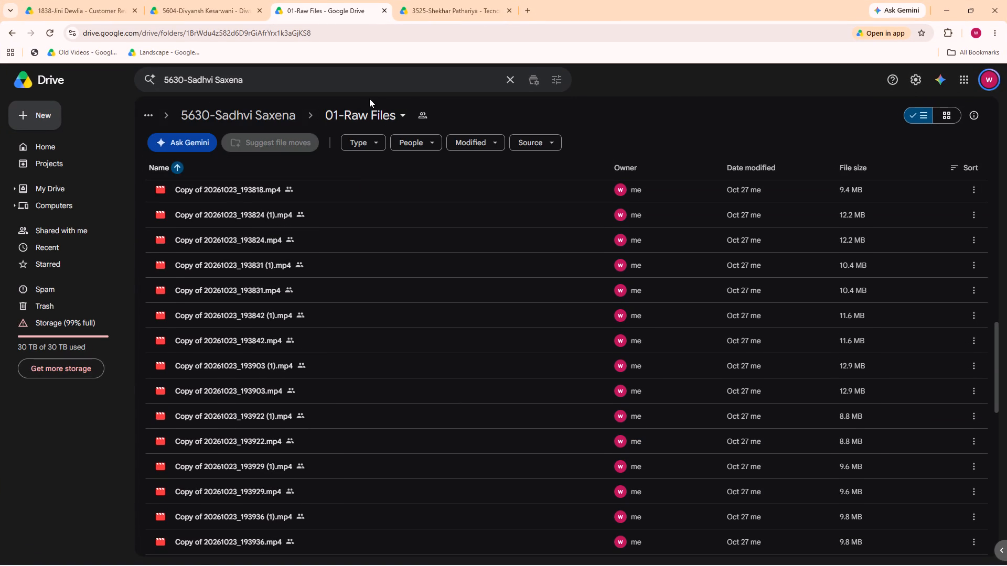
Download the whole 01-Raw Files folder as a ZIP into Downloads, named with the copied 5630 slug, and check its progress.
click(378, 109)
click(383, 162)
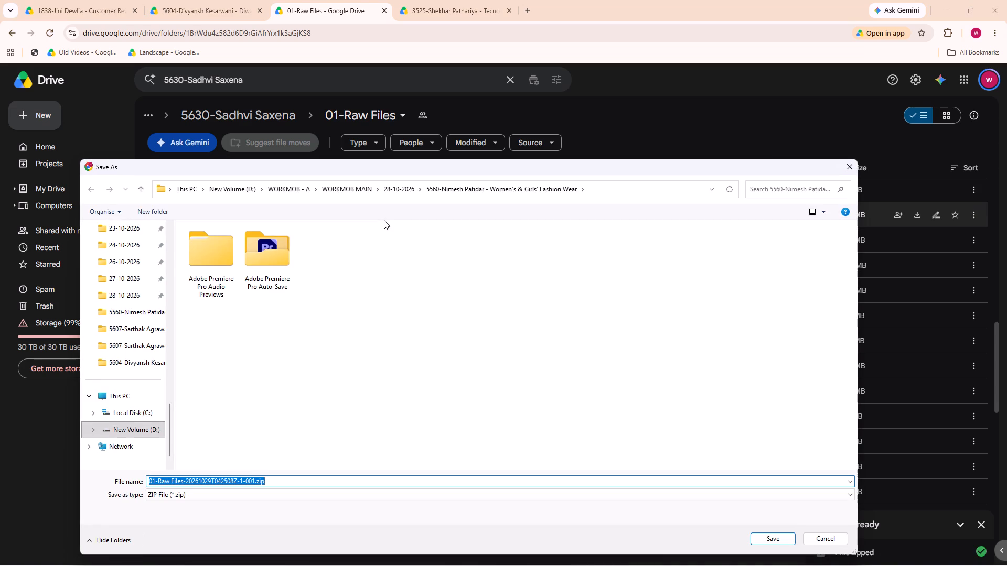
key(ctrl+v)
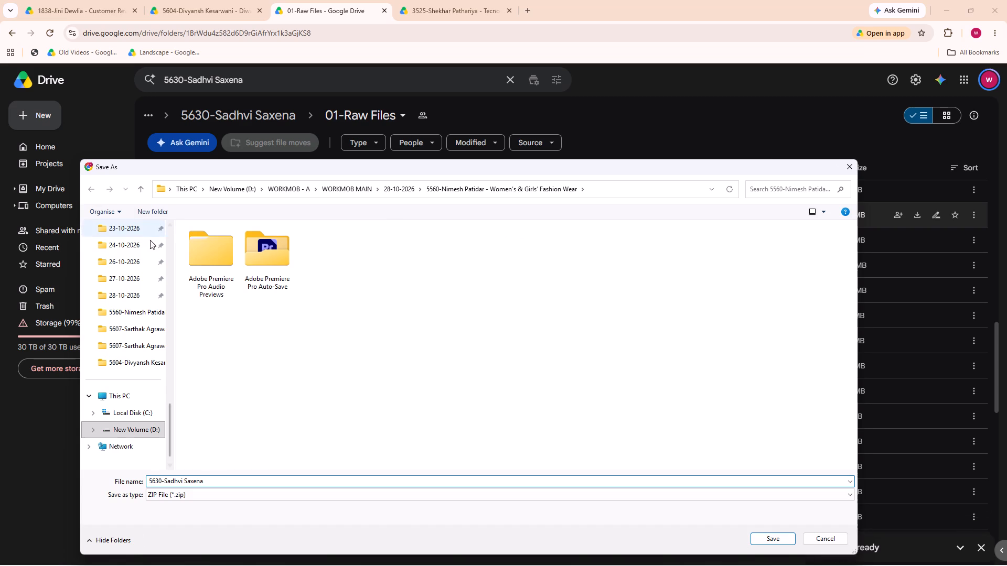
scroll(135, 266, up, 14)
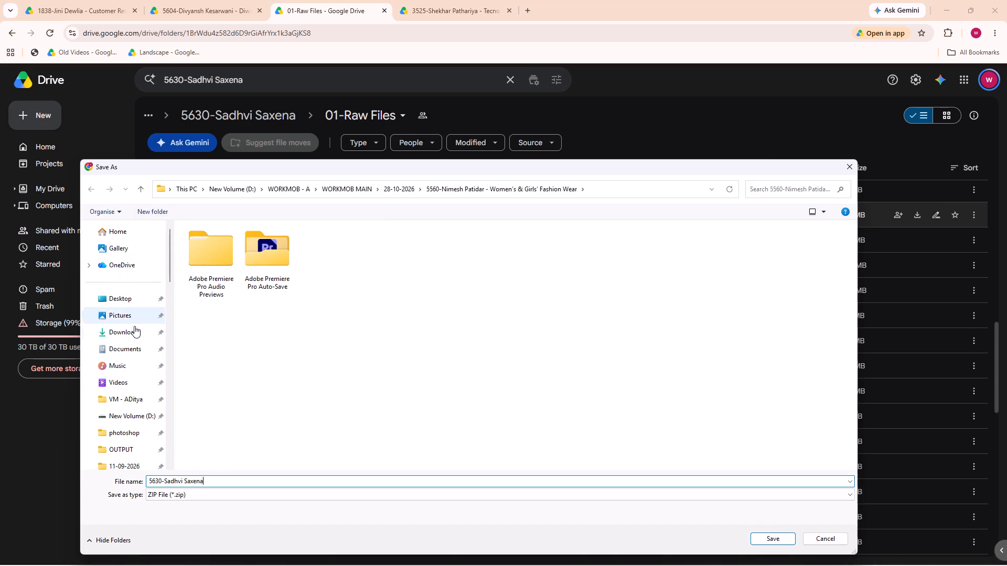
click(132, 328)
click(774, 539)
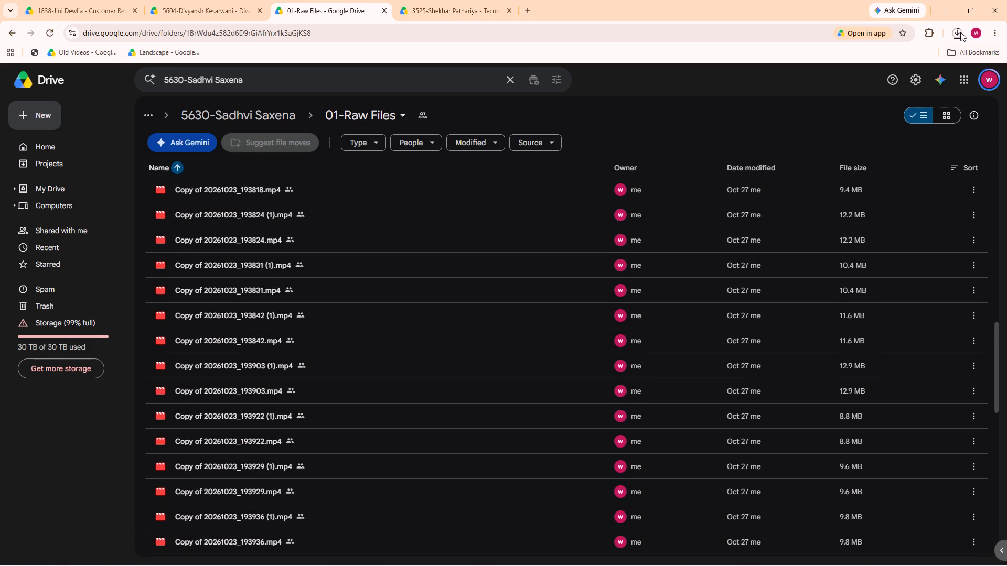
click(960, 31)
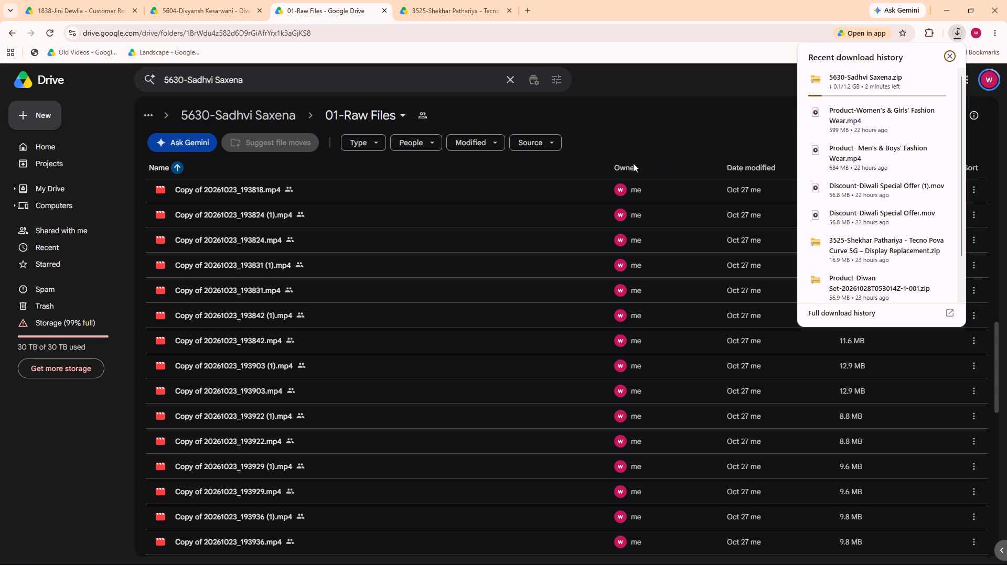
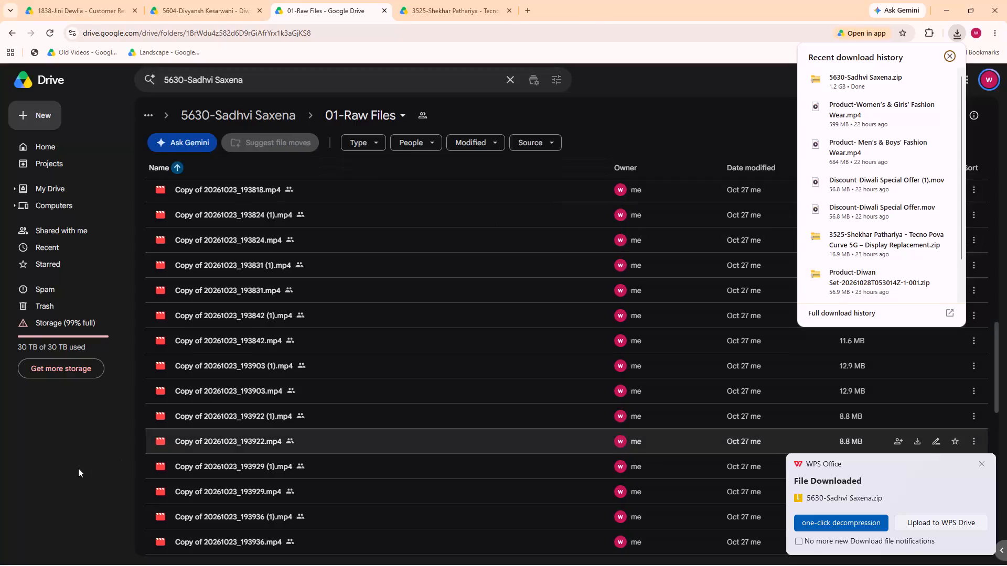
Dismiss the recent download history and the WPS Office file-downloaded notification.
click(76, 460)
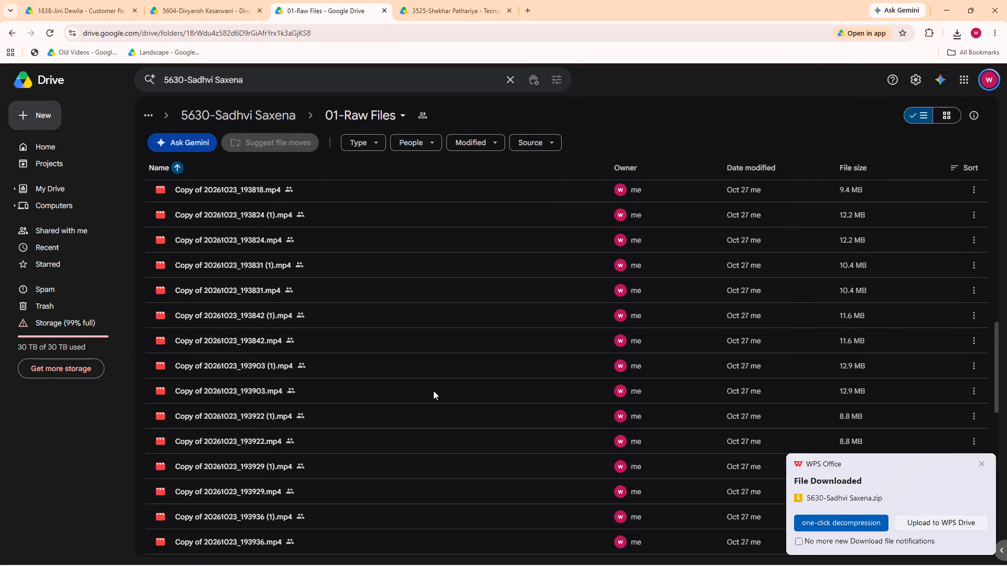
click(985, 463)
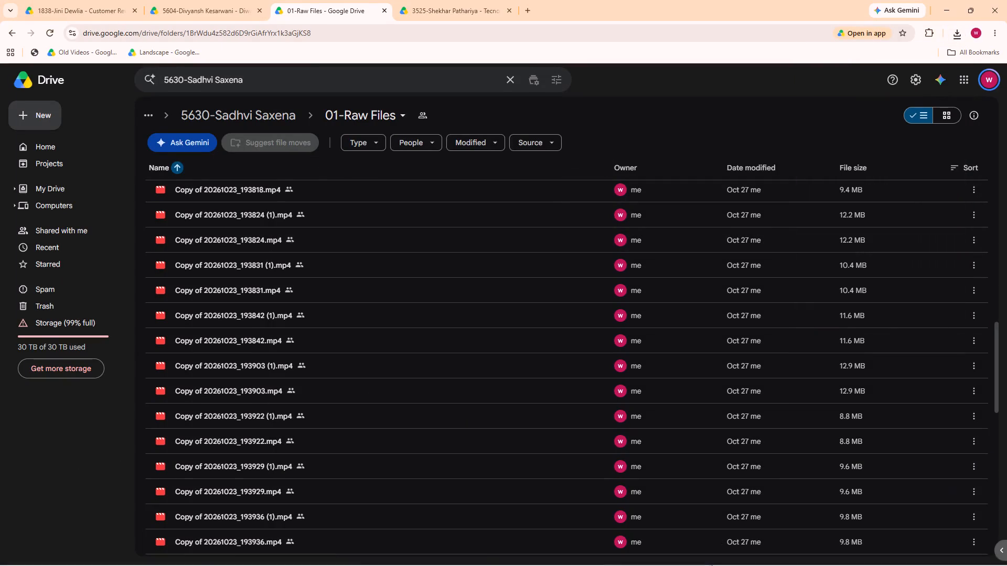
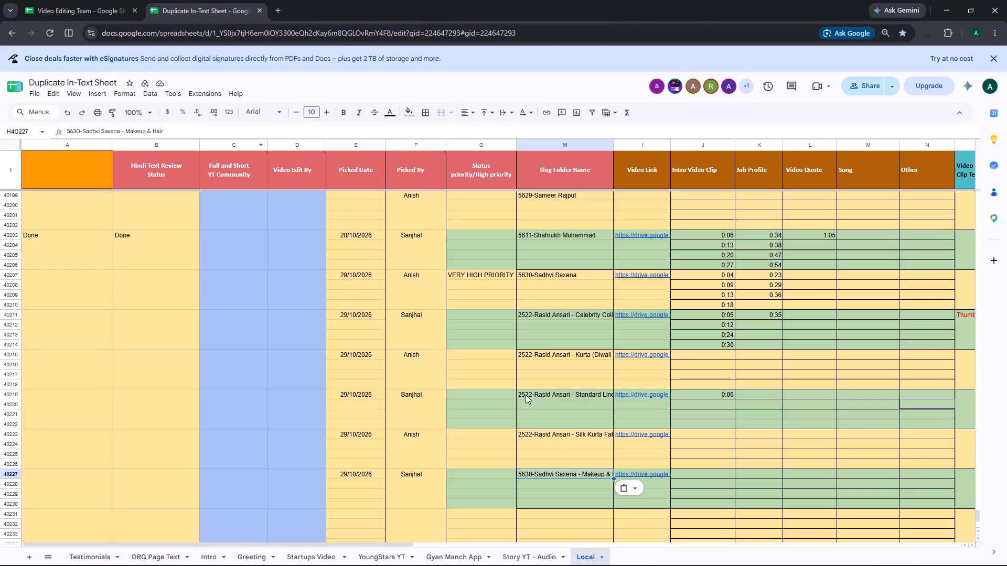
Copy the slug folder name and video link of the 5630 Makeup & Hair project from row 40227.
click(562, 433)
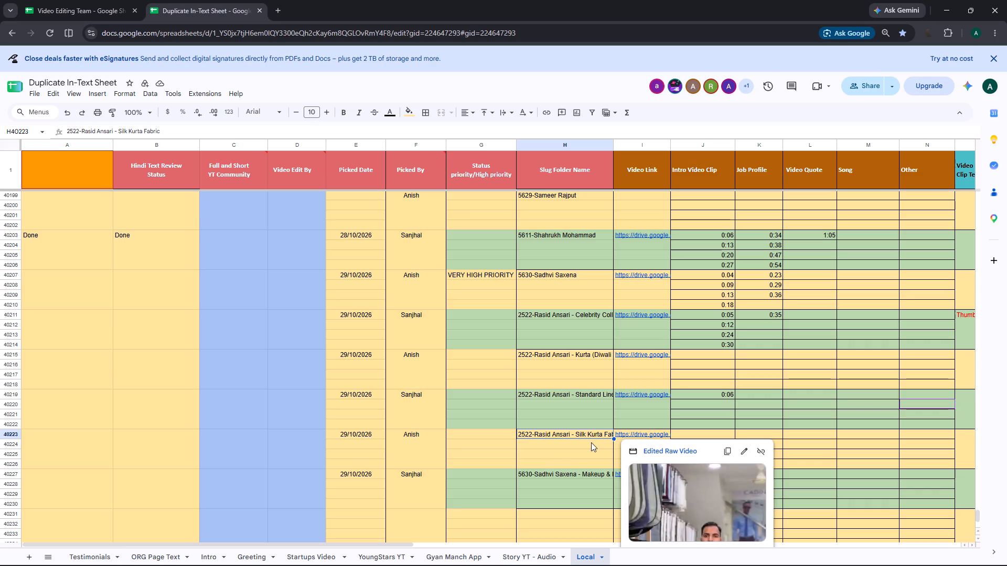
click(575, 447)
click(564, 475)
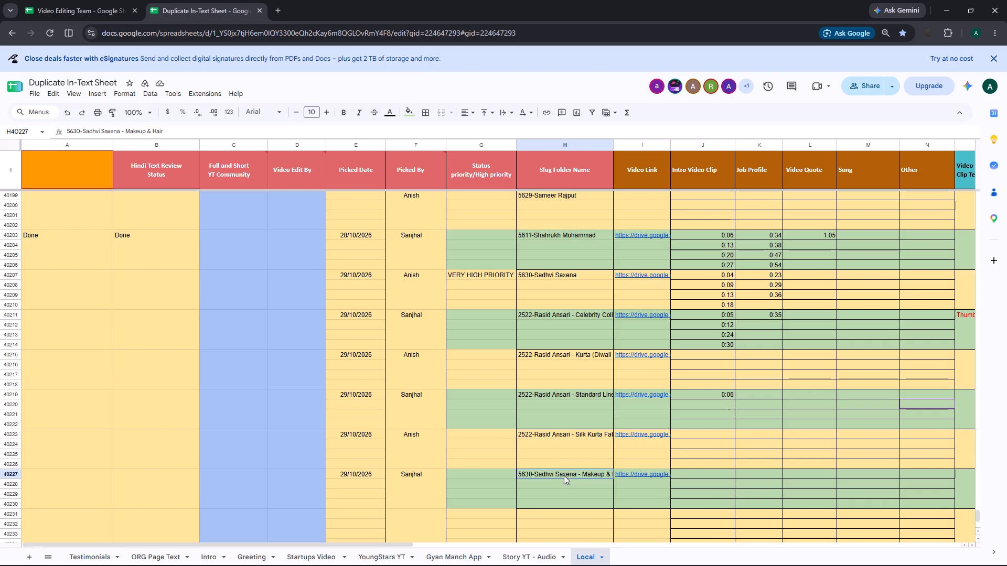
ctrl+click(637, 475)
key(ctrl+c)
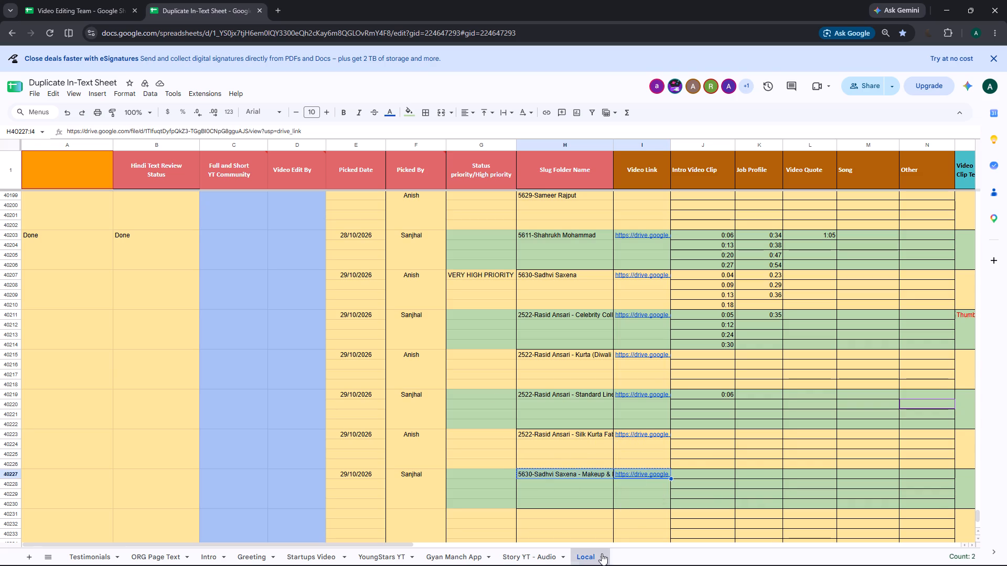
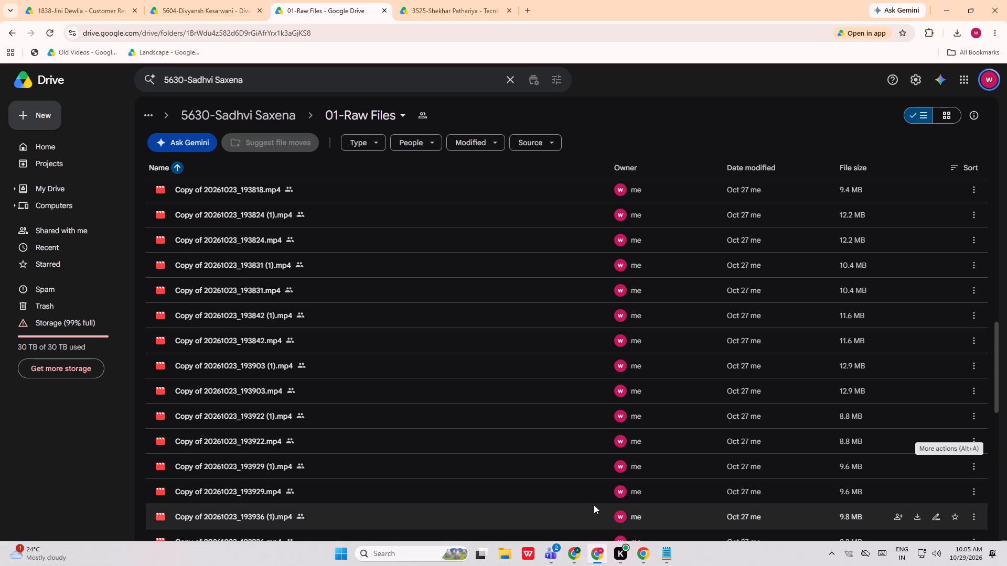
Minimize the browser window showing the 5630 project's 01-Raw Files folder in Drive.
click(946, 0)
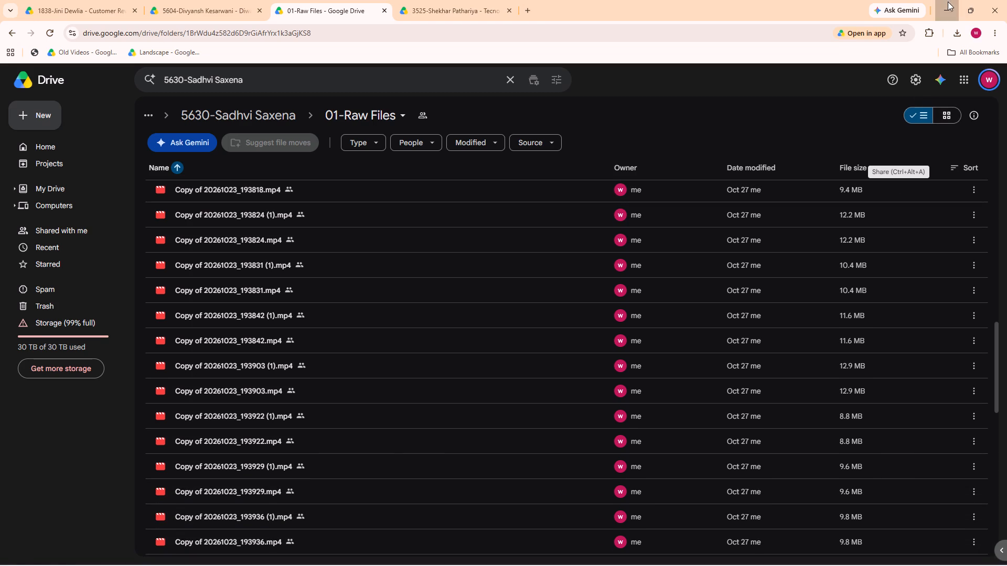
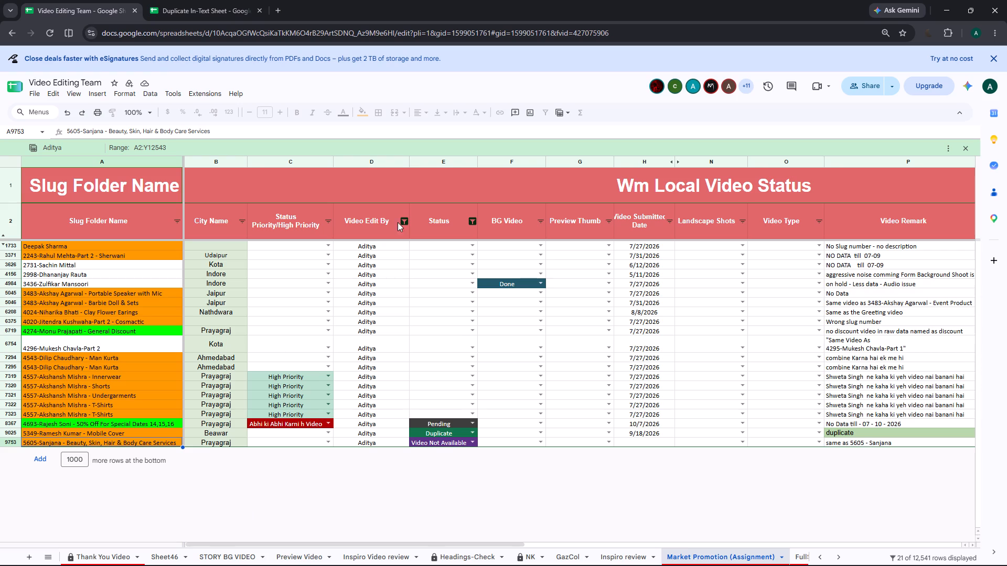
Exit the Aditya filter view on the Market Promotion (Assignment) sheet and reapply it to refresh the filtered rows.
click(565, 117)
click(603, 356)
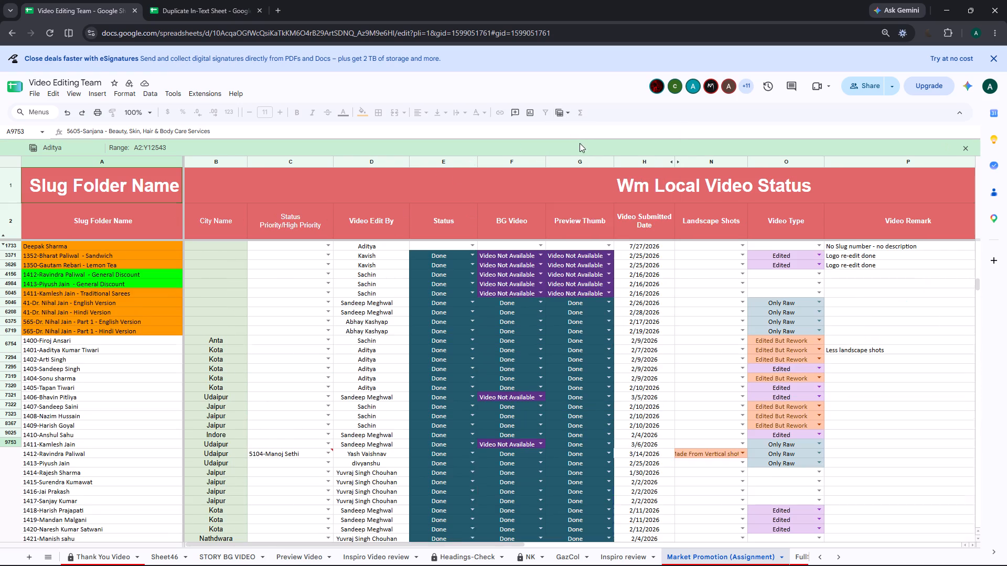
click(565, 118)
click(576, 189)
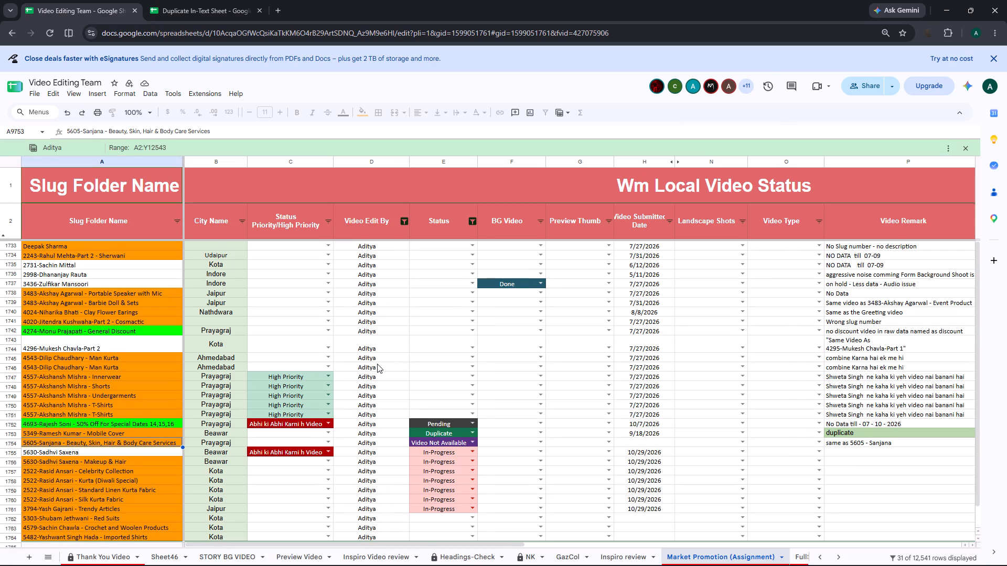